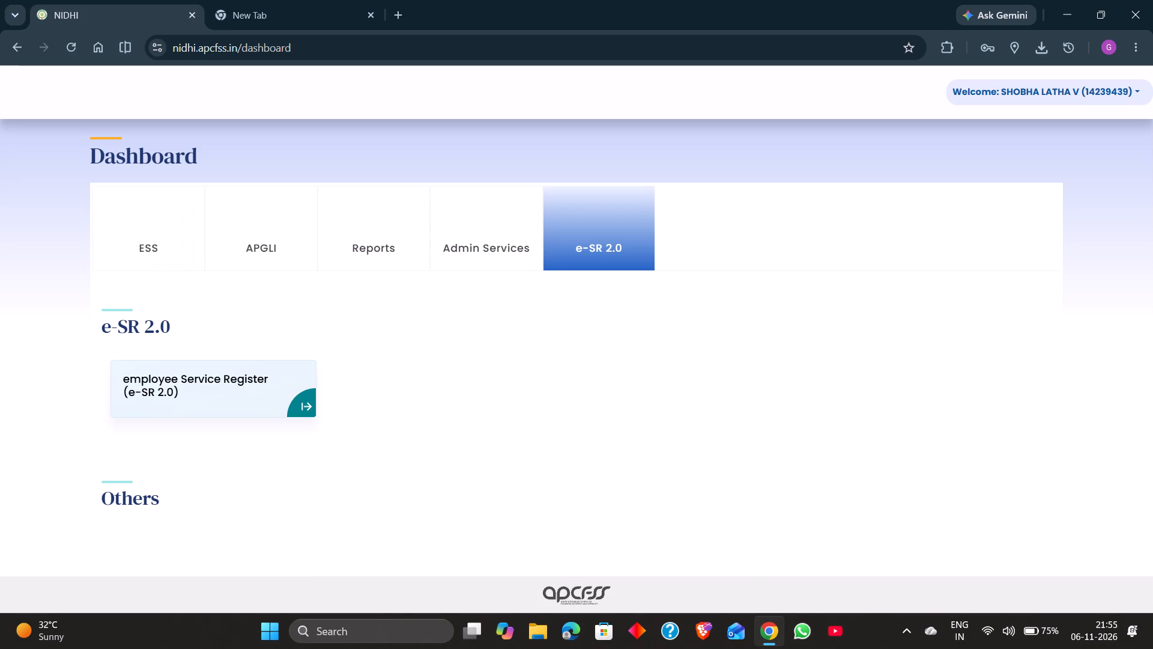
Open the employee Service Register (e-SR 2.0) from the dashboard.
{"action": "left_click", "coordinate": [200, 370]}
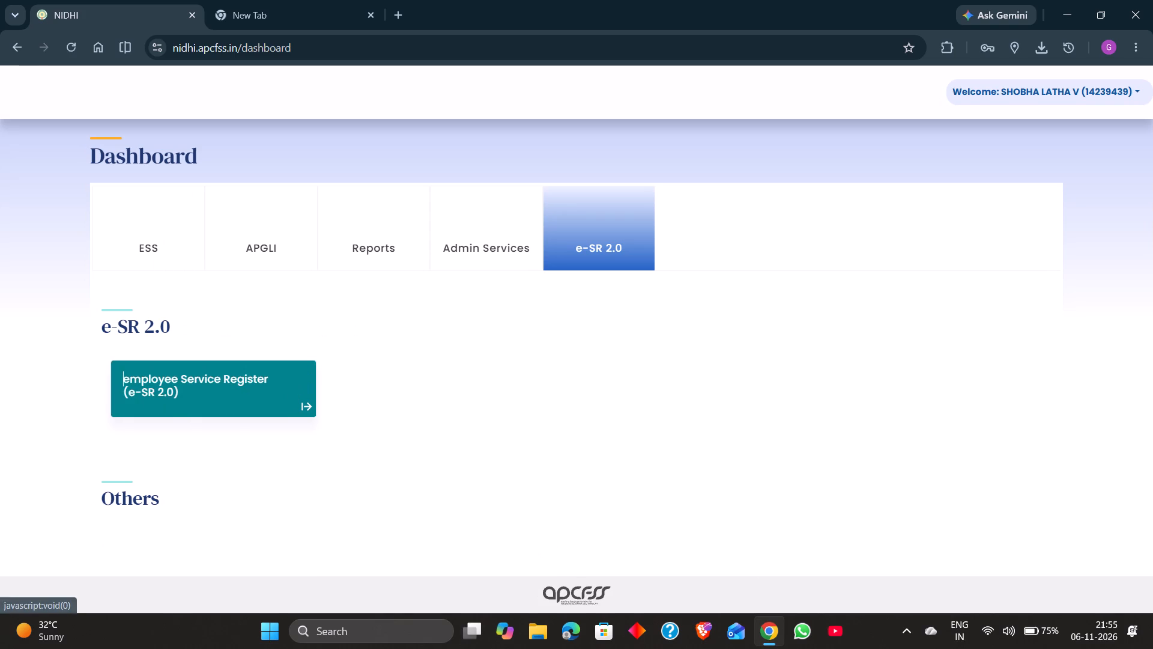
{"action": "left_click", "coordinate": [204, 369]}
{"action": "left_click", "coordinate": [204, 376]}
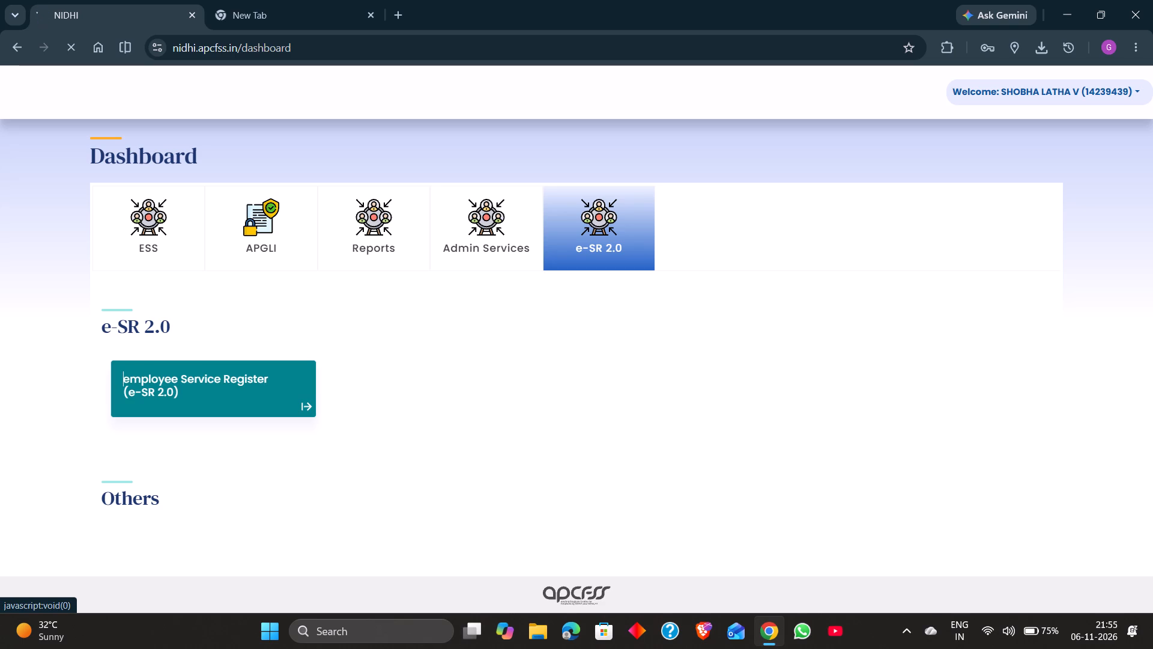
{"action": "left_click", "coordinate": [228, 374]}
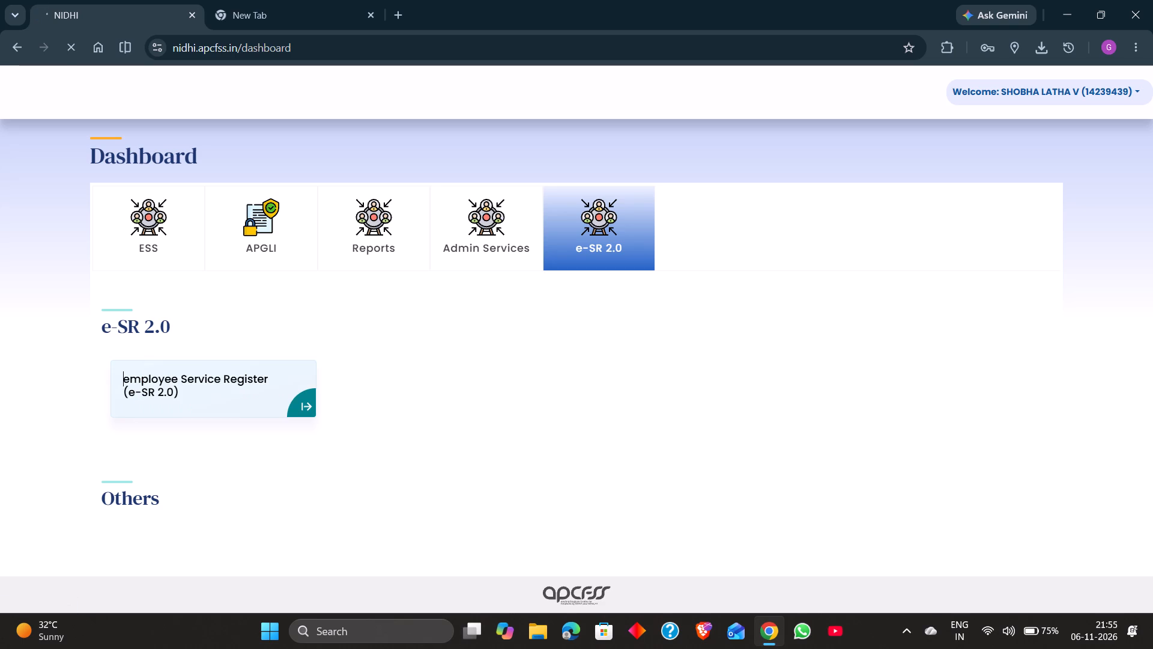
{"action": "left_click", "coordinate": [306, 406]}
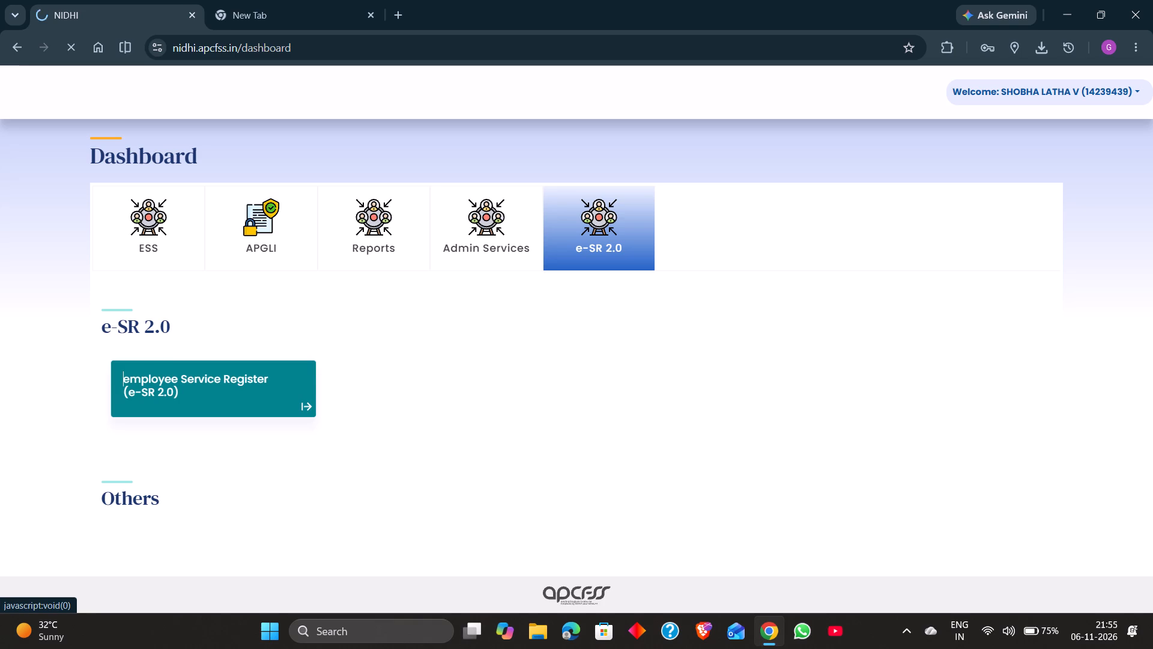
{"action": "scroll", "coordinate": [306, 406], "scroll_direction": "down", "scroll_amount": 3}
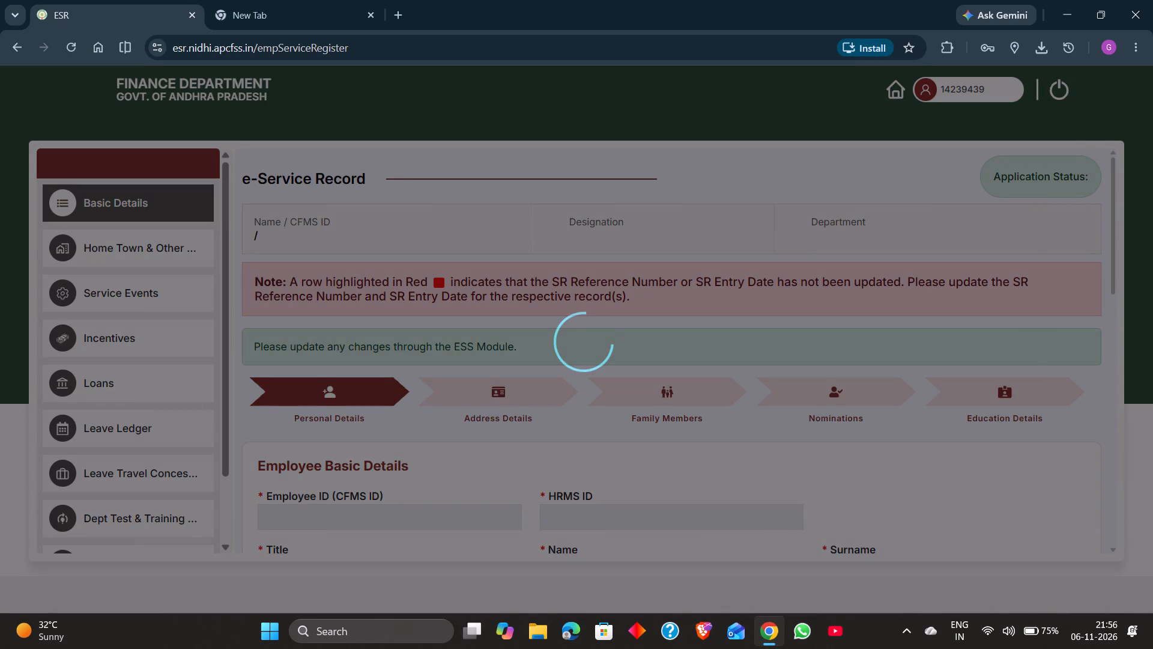
Open the Service Events section and show the Leaves Availed events.
{"action": "left_click", "coordinate": [141, 291]}
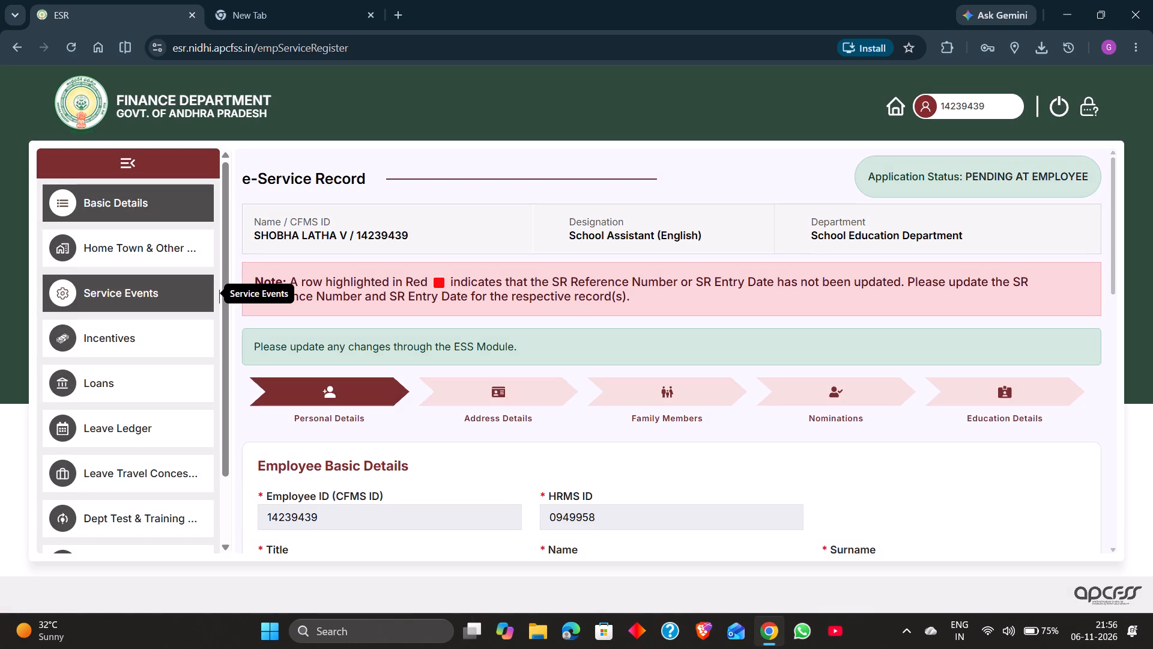
{"action": "left_click", "coordinate": [141, 291]}
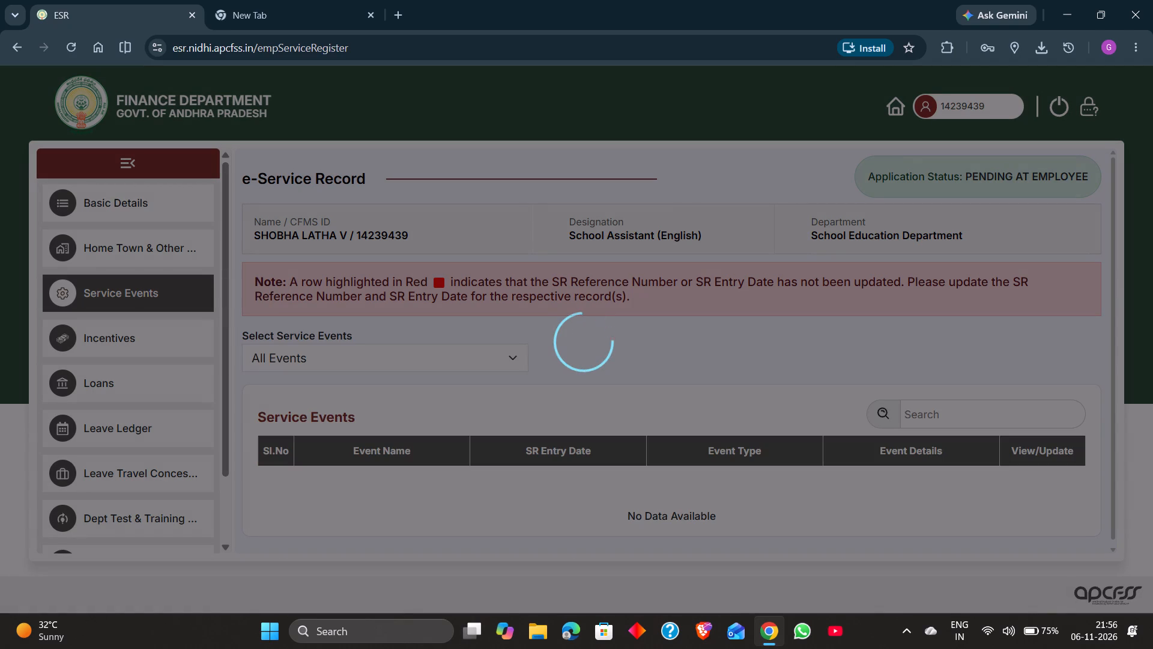
{"action": "left_click", "coordinate": [342, 353]}
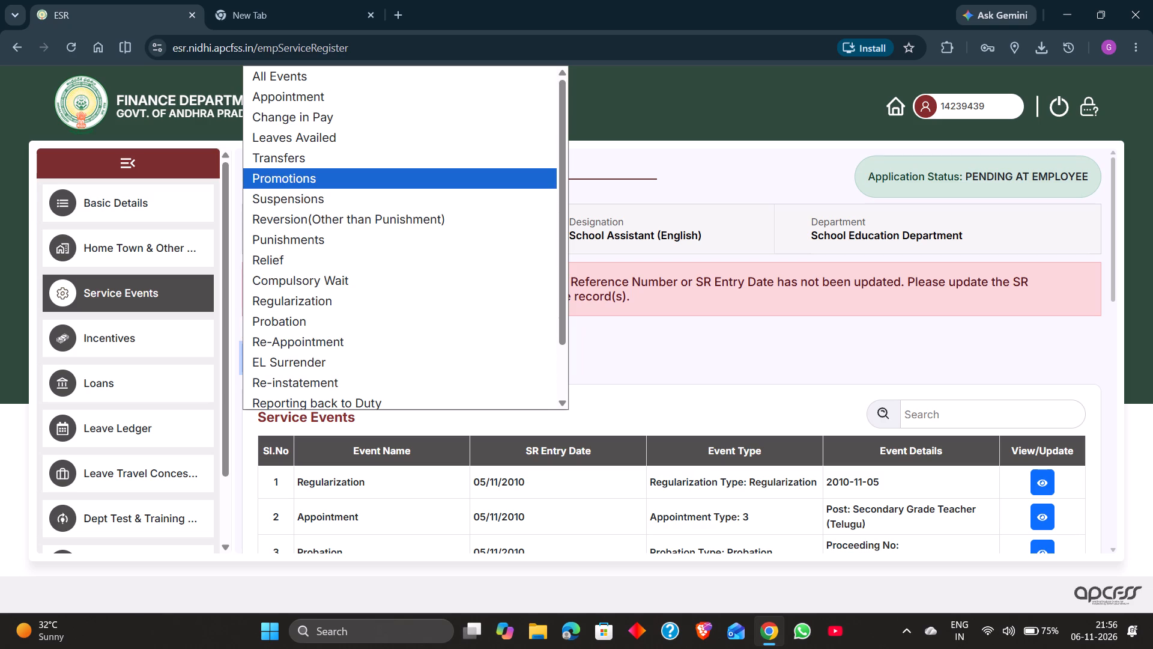
{"action": "left_click", "coordinate": [342, 141]}
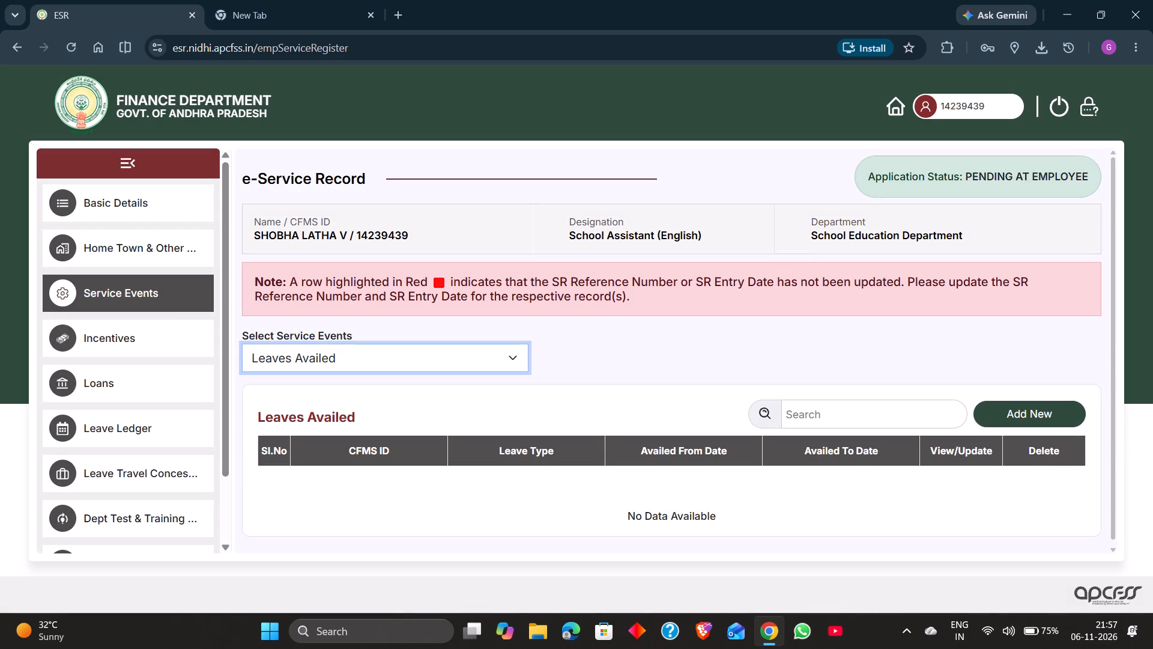
Add a new Leaves Availed entry with leave type EL, deducted from Samaikyandra Leave.
{"action": "scroll", "coordinate": [985, 373], "scroll_direction": "down", "scroll_amount": 2}
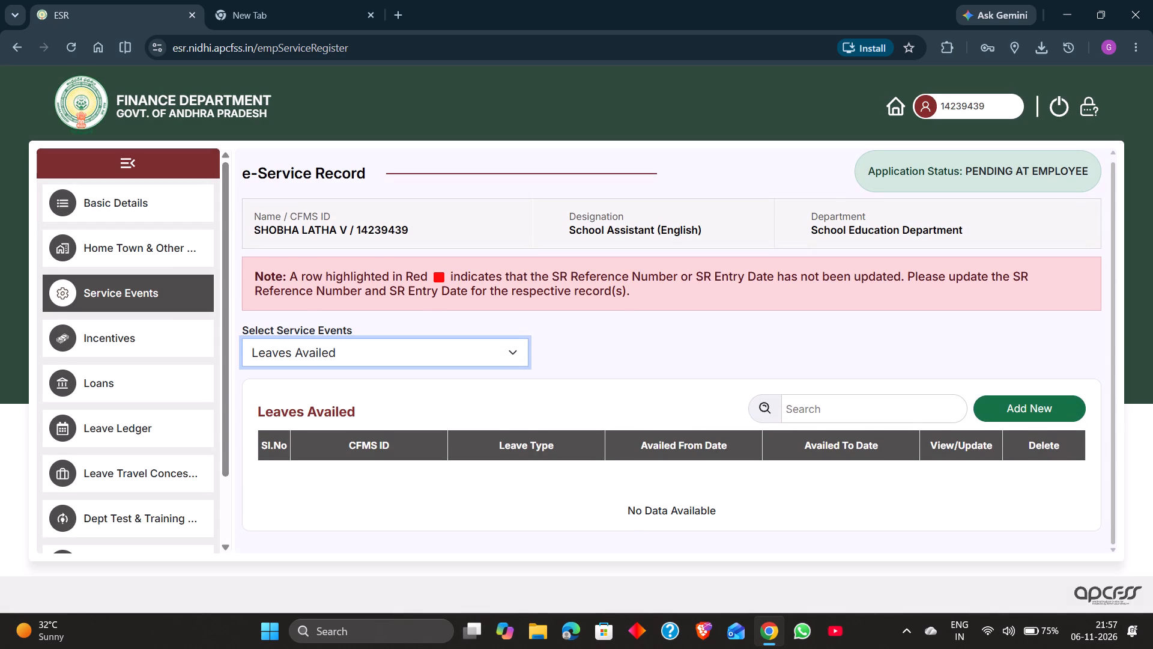
{"action": "left_click", "coordinate": [1013, 406]}
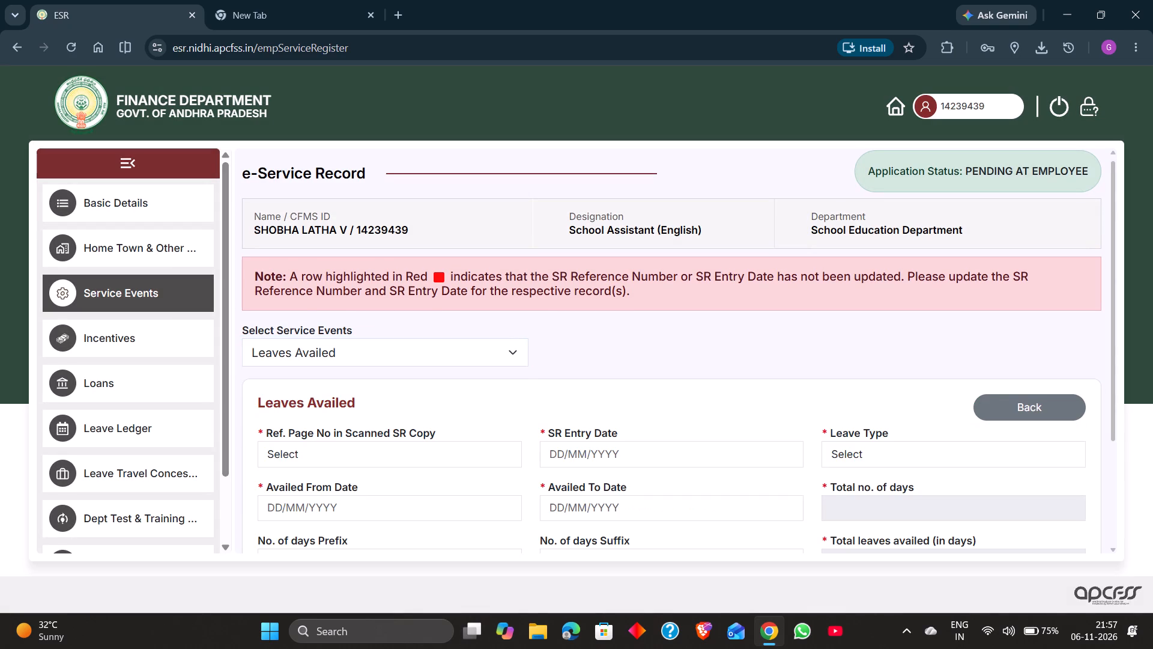
{"action": "scroll", "coordinate": [875, 438], "scroll_direction": "down", "scroll_amount": 4}
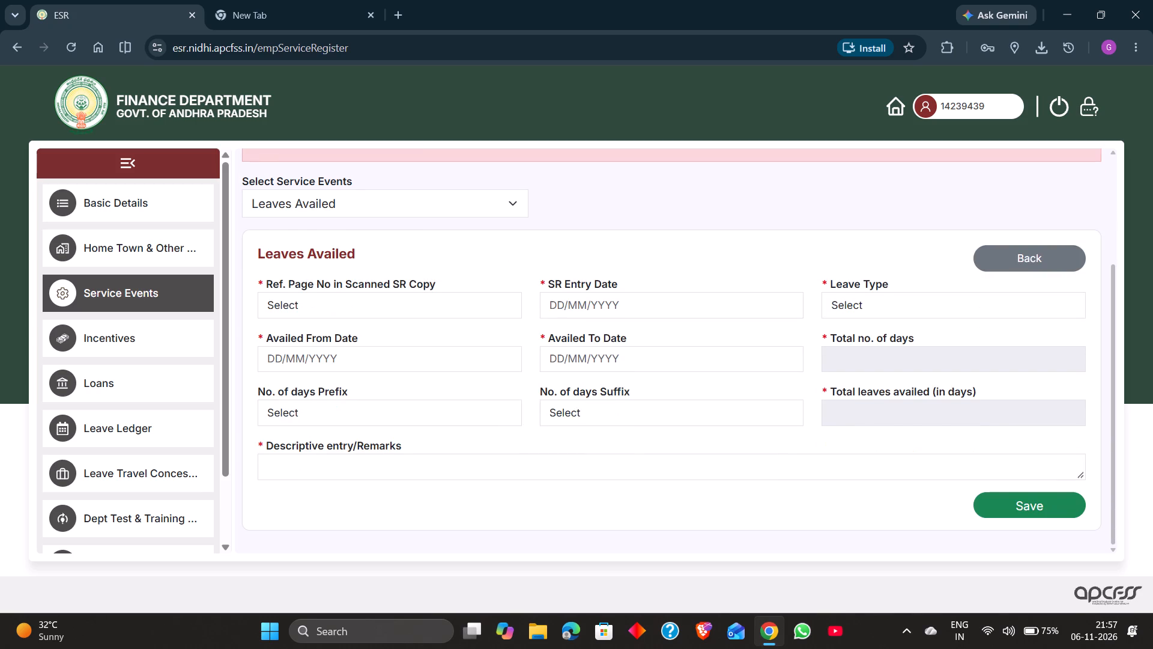
{"action": "left_click", "coordinate": [879, 303]}
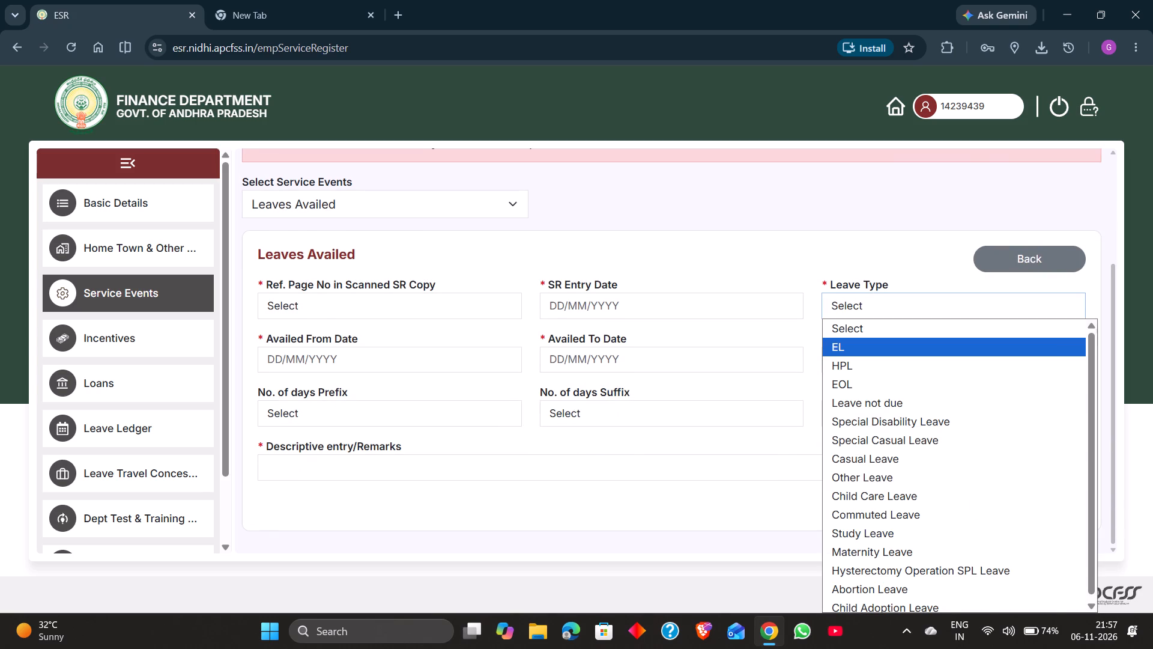
{"action": "left_click", "coordinate": [870, 344]}
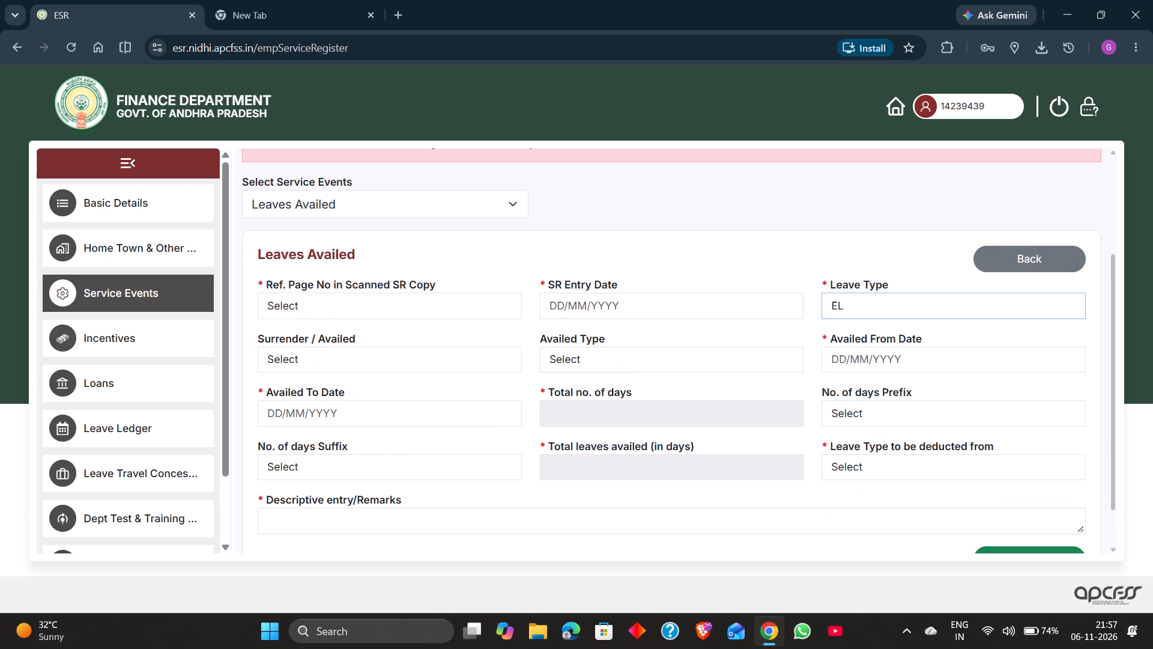
{"action": "left_click", "coordinate": [906, 469]}
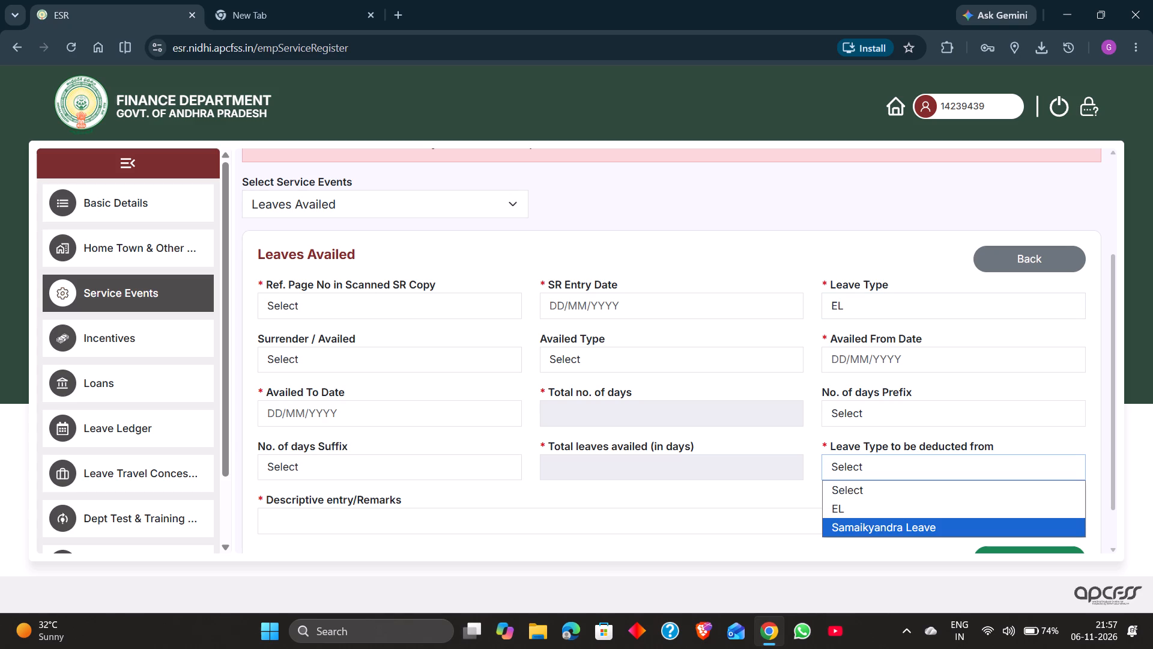
{"action": "left_click", "coordinate": [903, 533]}
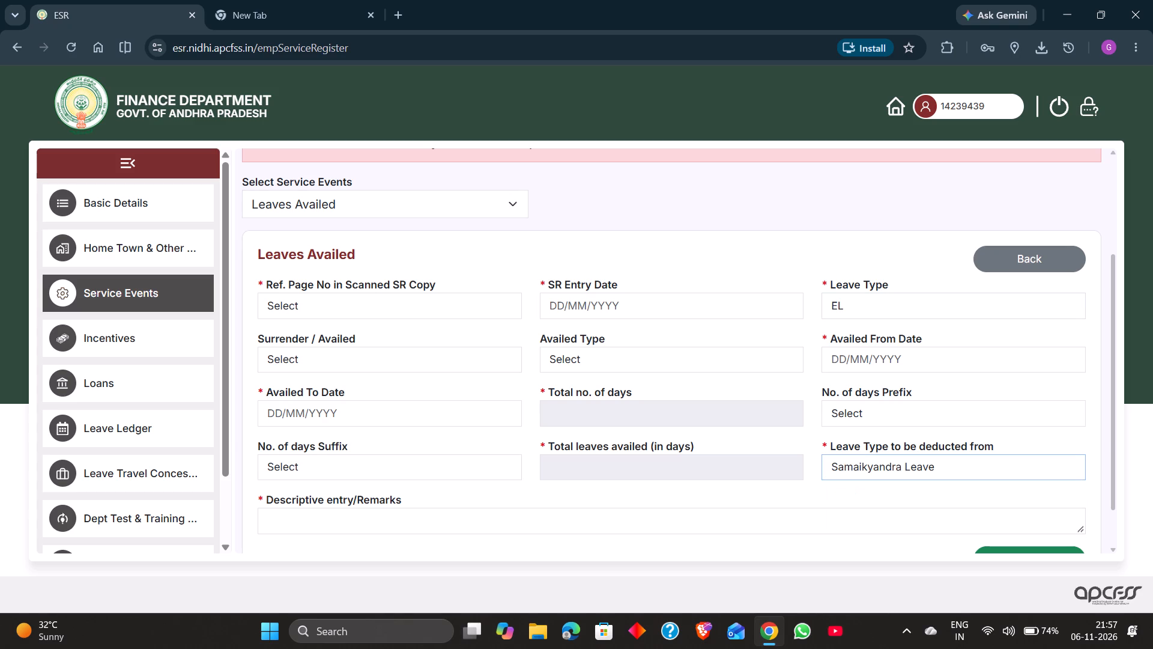
Set the entry's reference page number in the scanned SR copy to 186.
{"action": "left_click", "coordinate": [435, 301]}
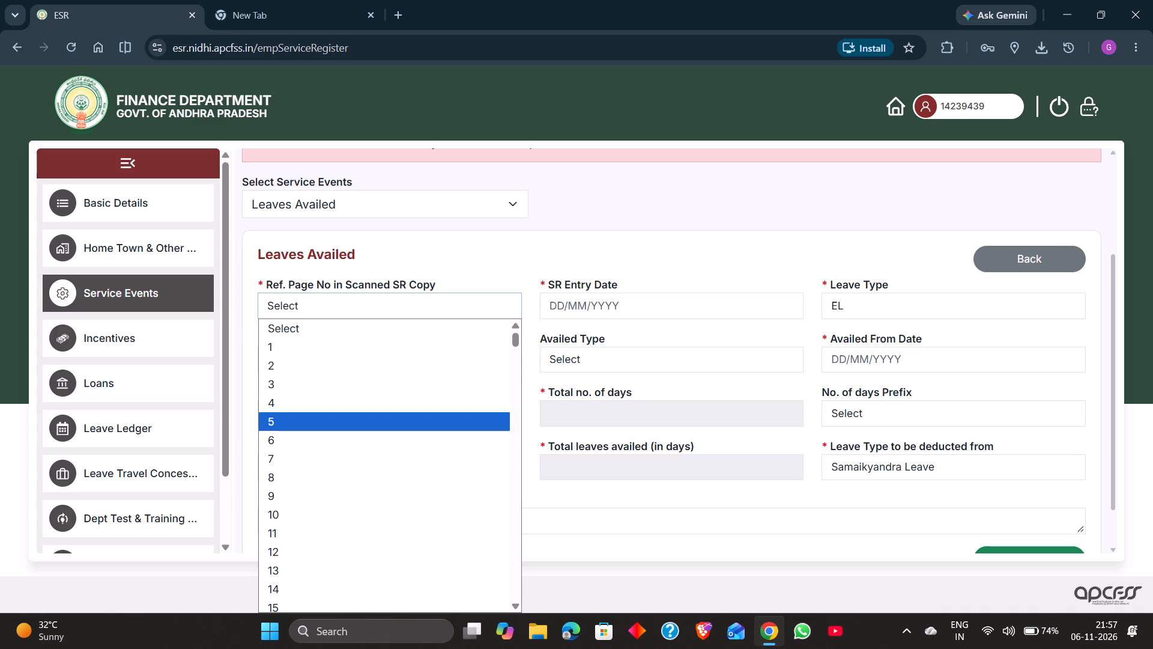
{"action": "left_click_drag", "start_coordinate": [513, 606], "coordinate": [480, 599]}
{"action": "scroll", "coordinate": [480, 599], "scroll_direction": "left", "scroll_amount": 5}
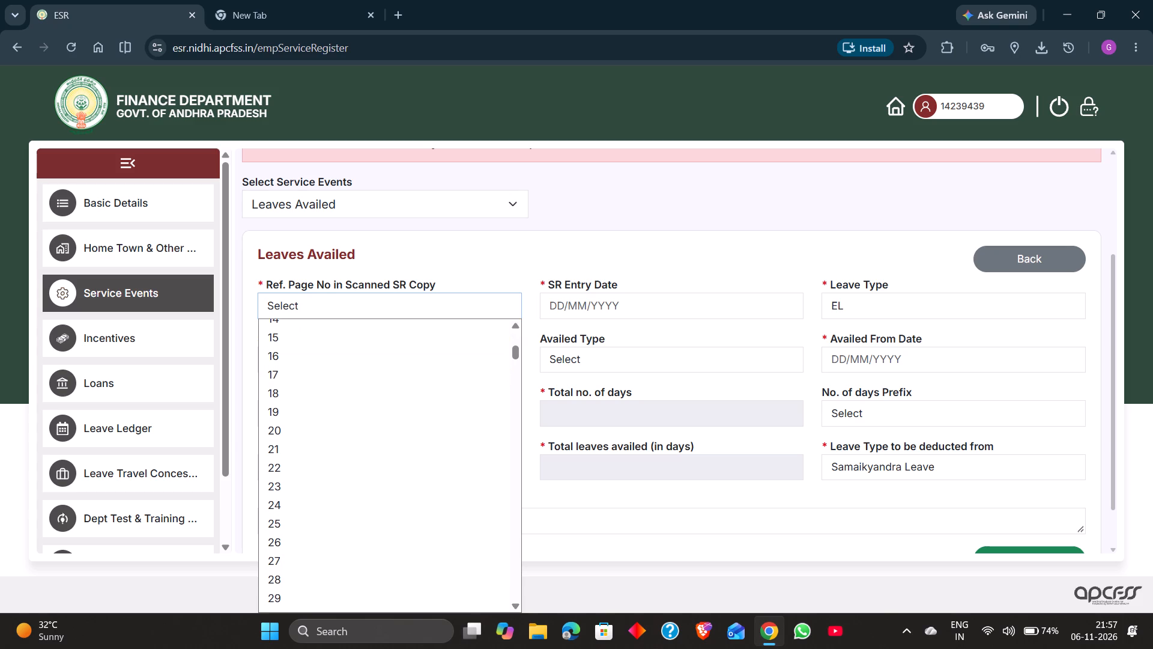
{"action": "scroll", "coordinate": [452, 559], "scroll_direction": "down", "scroll_amount": 12}
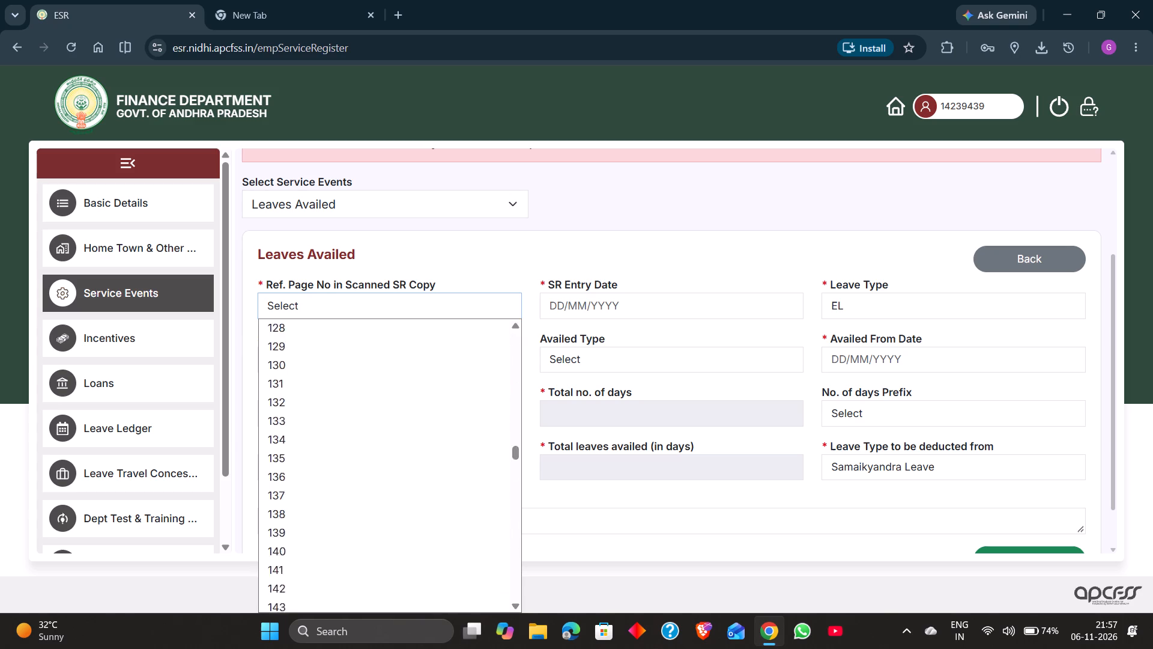
{"action": "scroll", "coordinate": [452, 559], "scroll_direction": "down", "scroll_amount": 3}
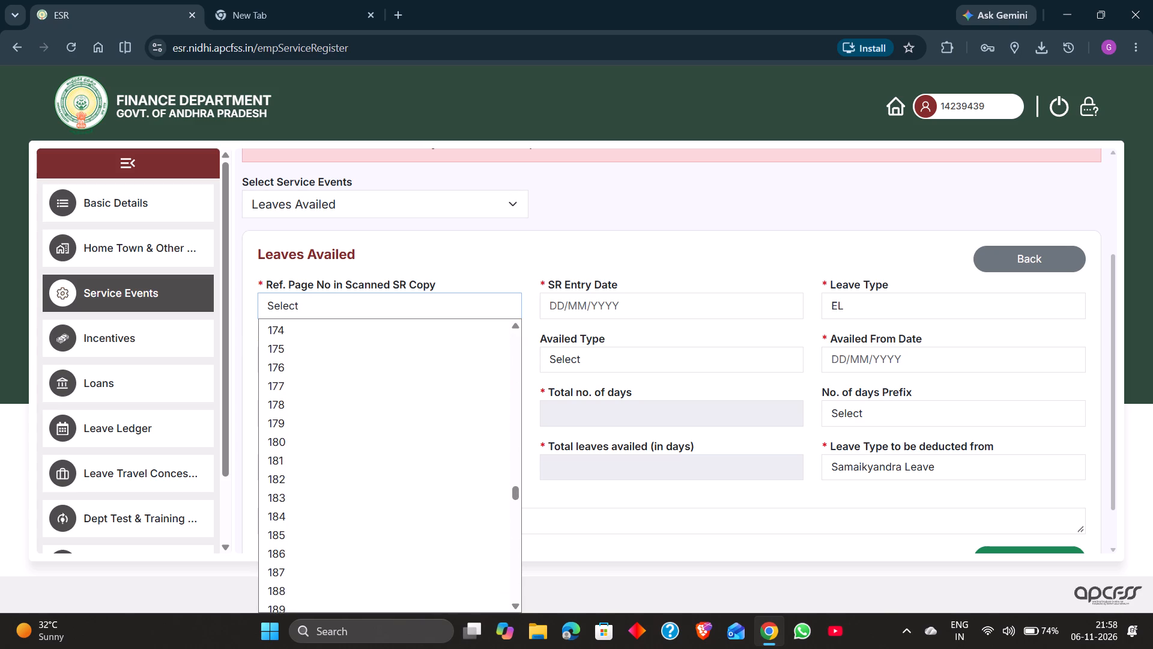
{"action": "scroll", "coordinate": [452, 559], "scroll_direction": "down", "scroll_amount": 1}
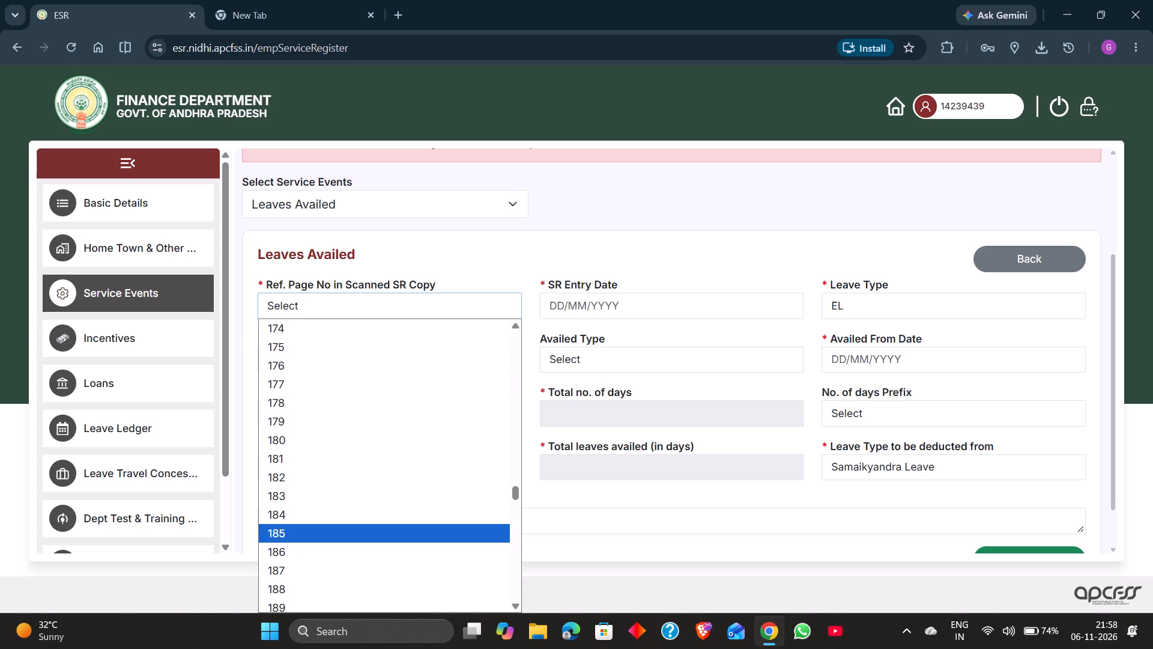
{"action": "left_click", "coordinate": [341, 544]}
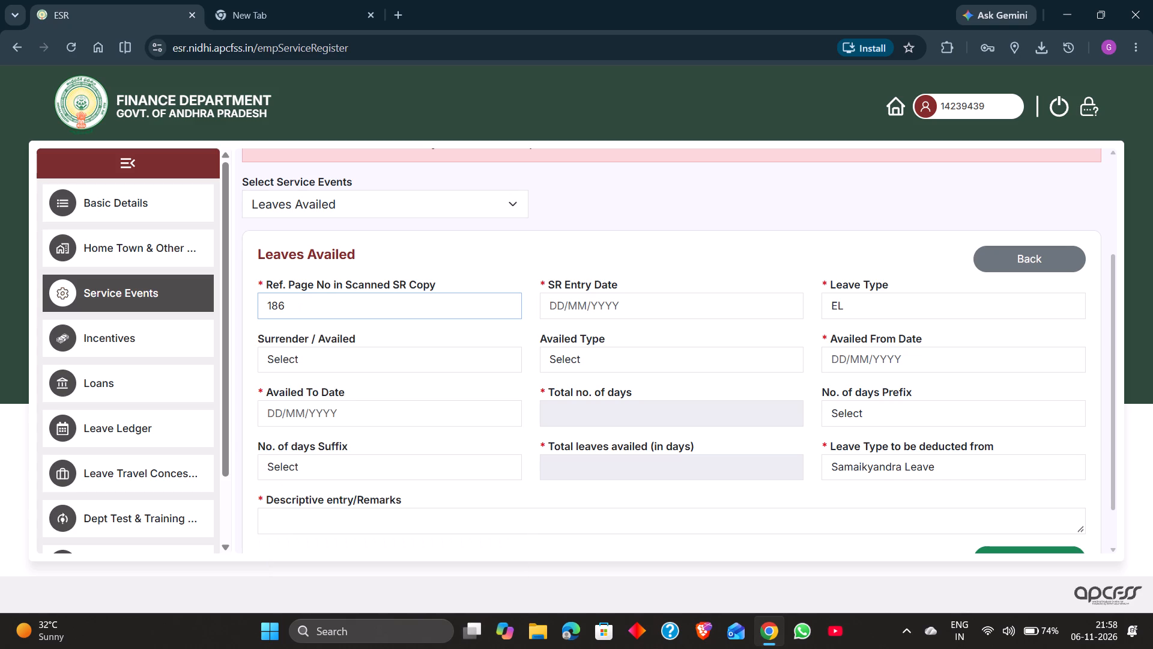
Set the SR Entry Date of the leave entry to 23/01/2019.
{"action": "left_click", "coordinate": [566, 302]}
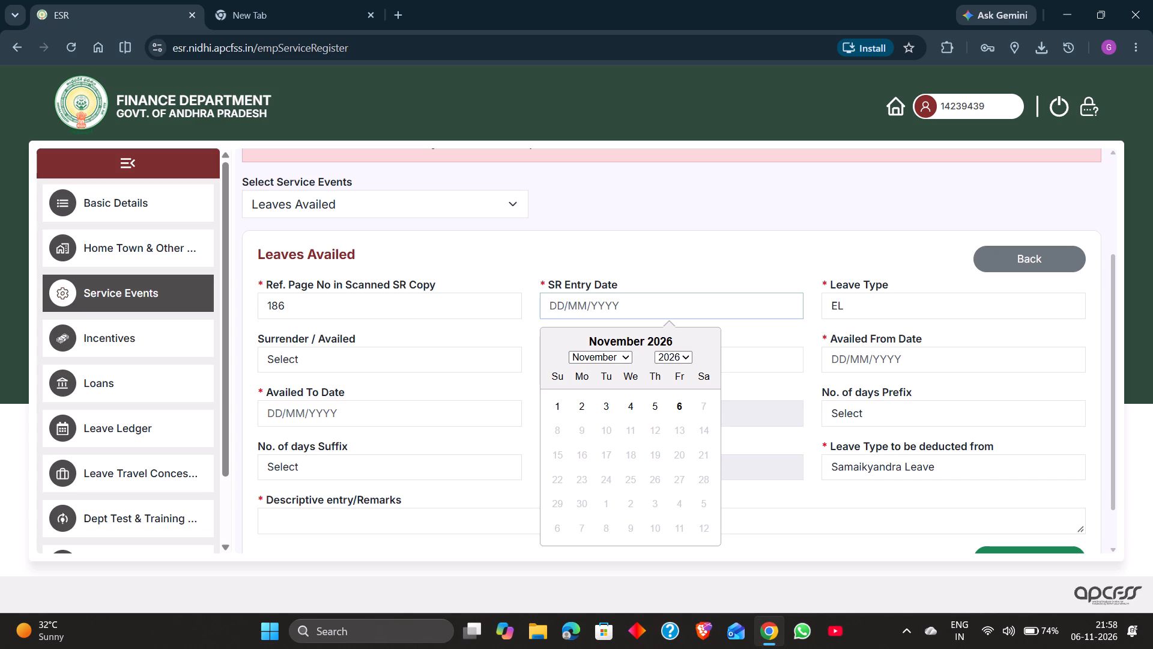
{"action": "left_click", "coordinate": [672, 359]}
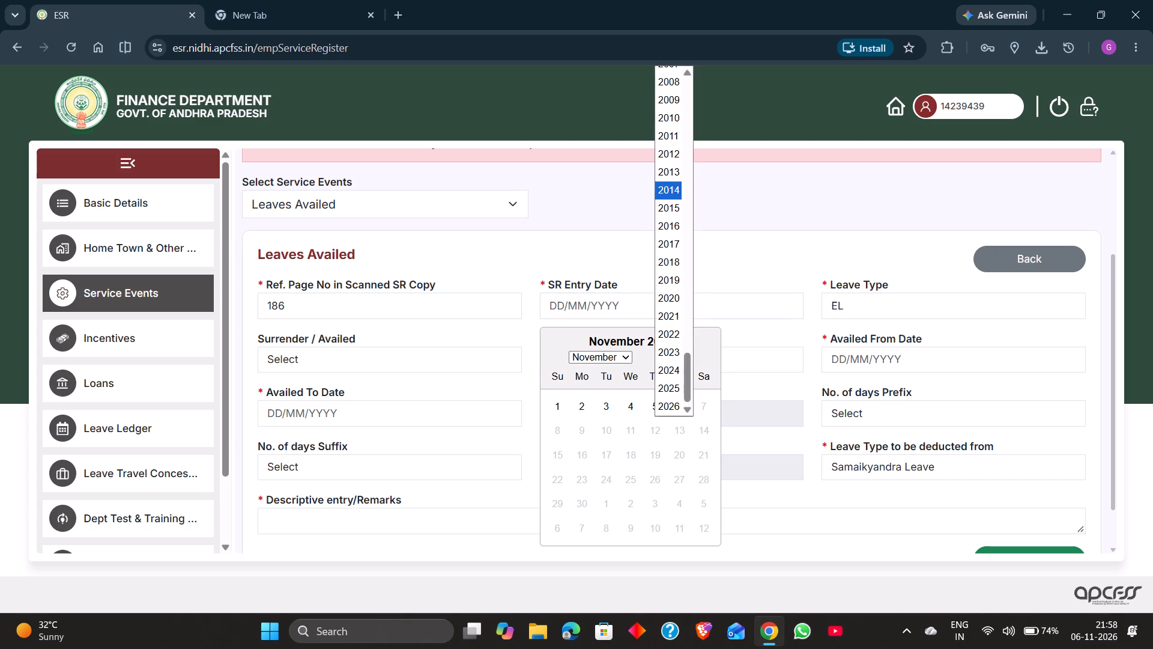
{"action": "left_click", "coordinate": [685, 348]}
{"action": "left_click", "coordinate": [612, 356]}
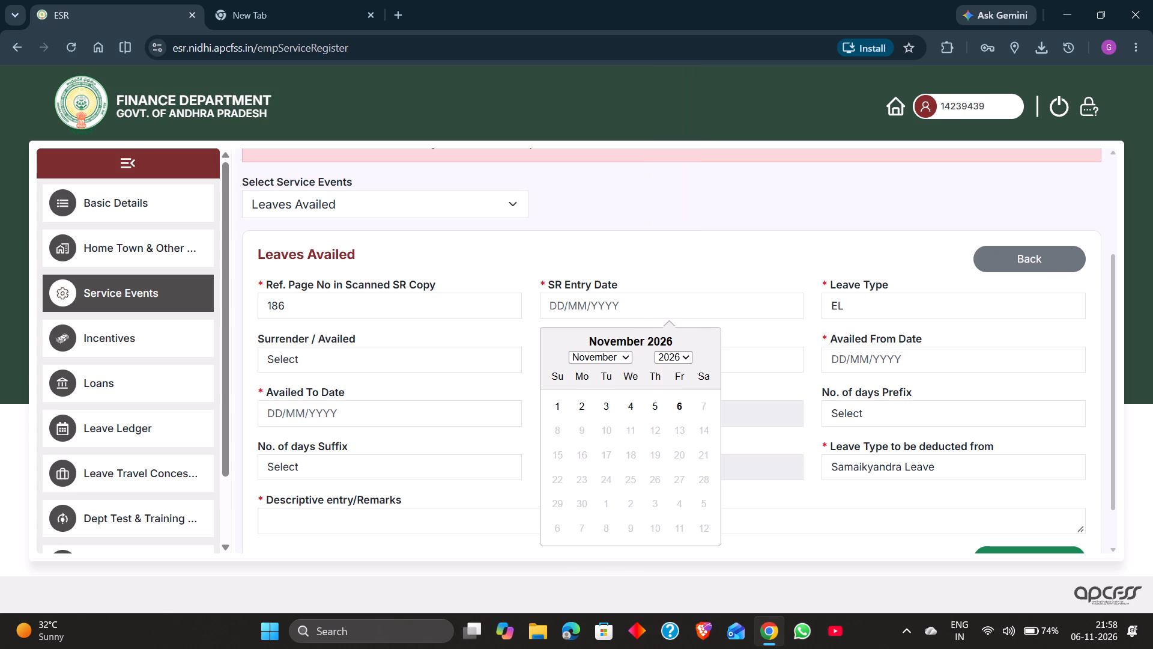
{"action": "left_click", "coordinate": [613, 304]}
{"action": "type", "text": "23"}
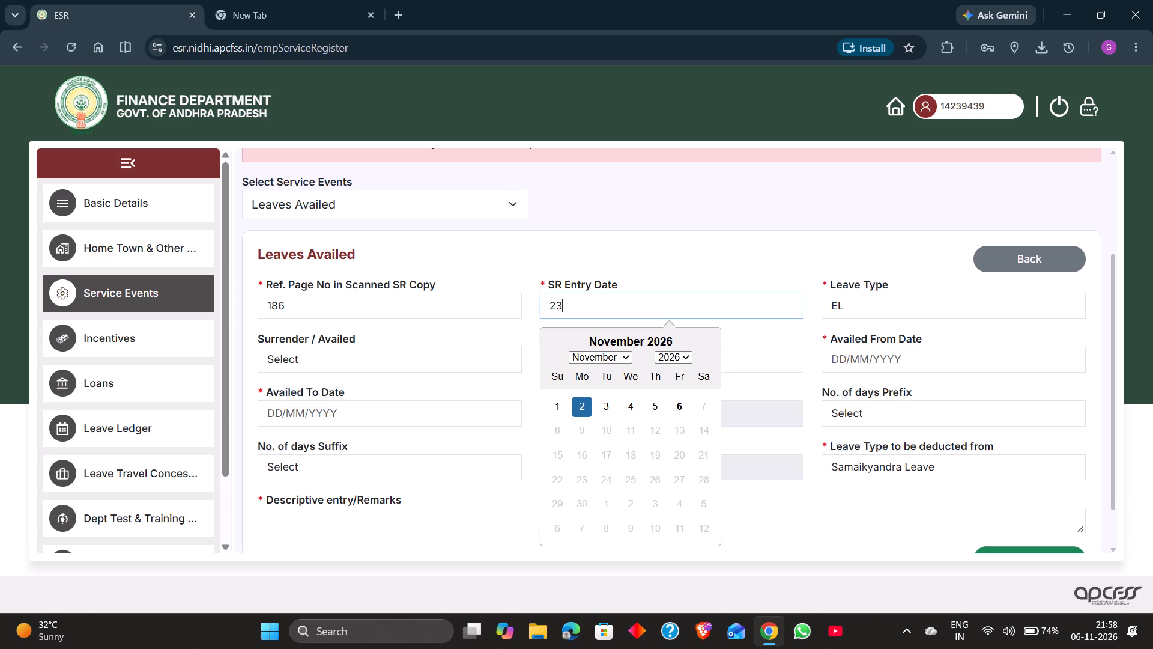
{"action": "type", "text": "01"}
{"action": "key", "text": "BackSpace"}
{"action": "key", "text": "BackSpace"}
{"action": "left_click", "coordinate": [694, 358]}
{"action": "left_click", "coordinate": [688, 358]}
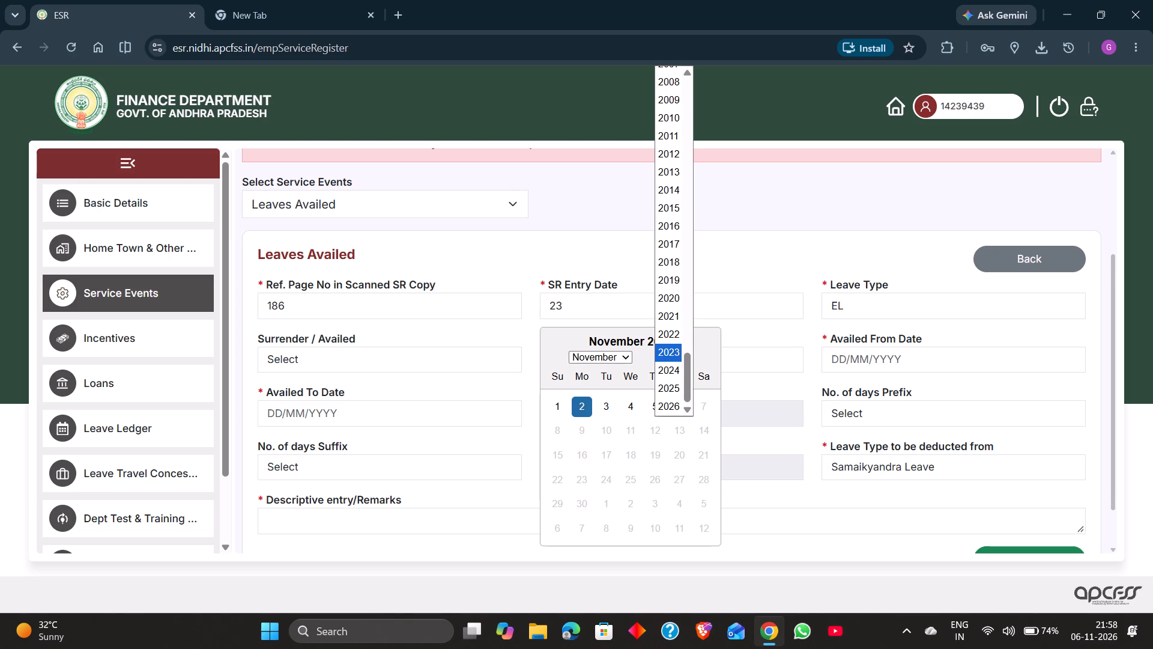
{"action": "left_click", "coordinate": [672, 281]}
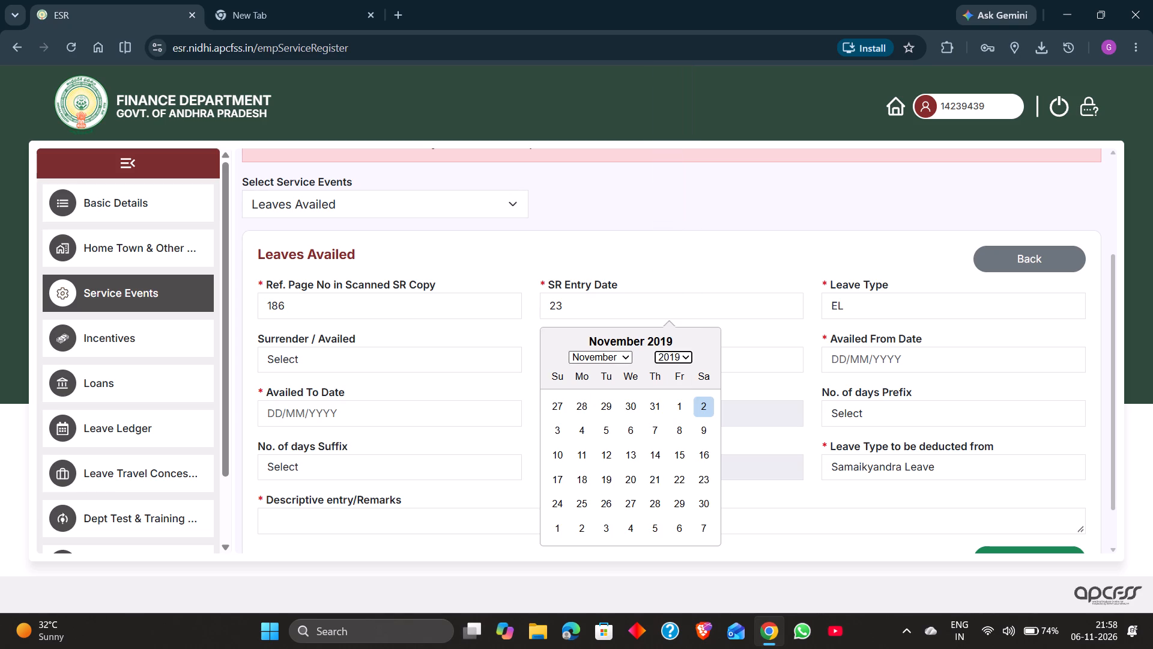
{"action": "left_click", "coordinate": [628, 358]}
{"action": "left_click", "coordinate": [617, 373]}
{"action": "left_click", "coordinate": [637, 484]}
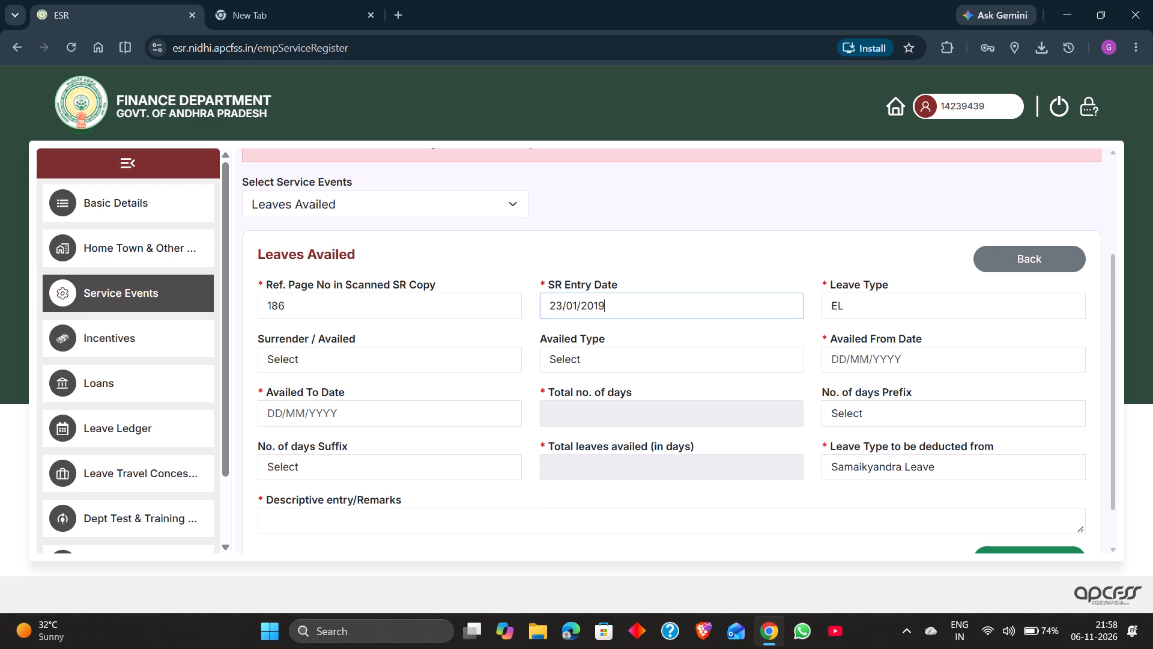
Mark the leave entry as Availed, with Personnel as the availed type.
{"action": "left_click", "coordinate": [477, 358]}
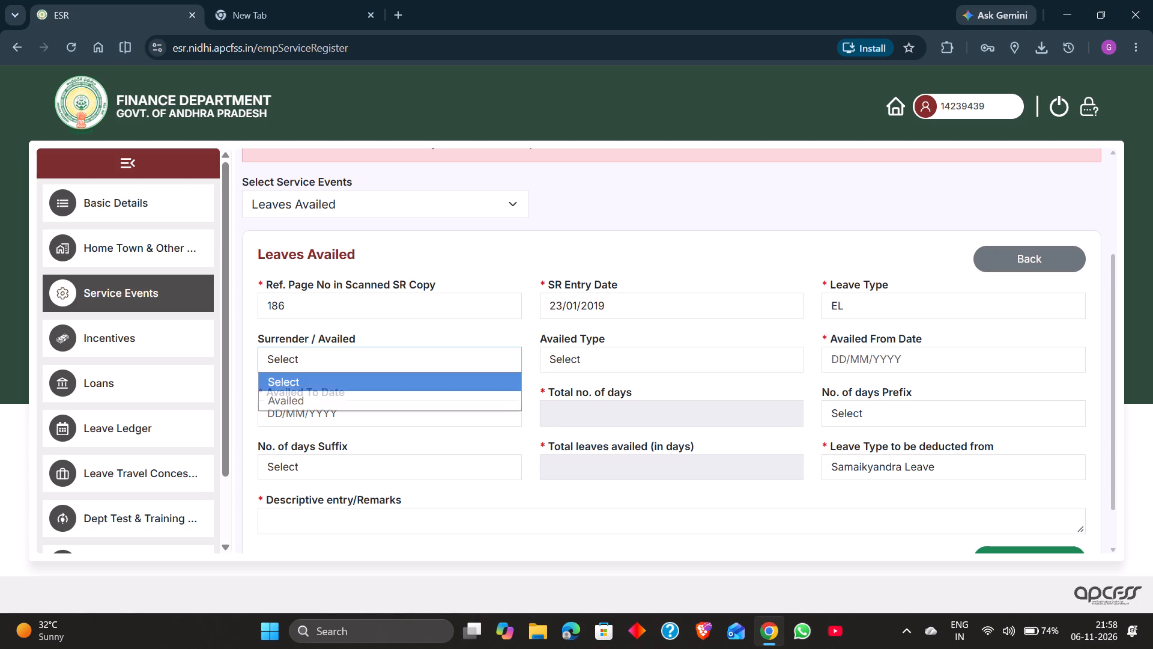
{"action": "left_click", "coordinate": [461, 392]}
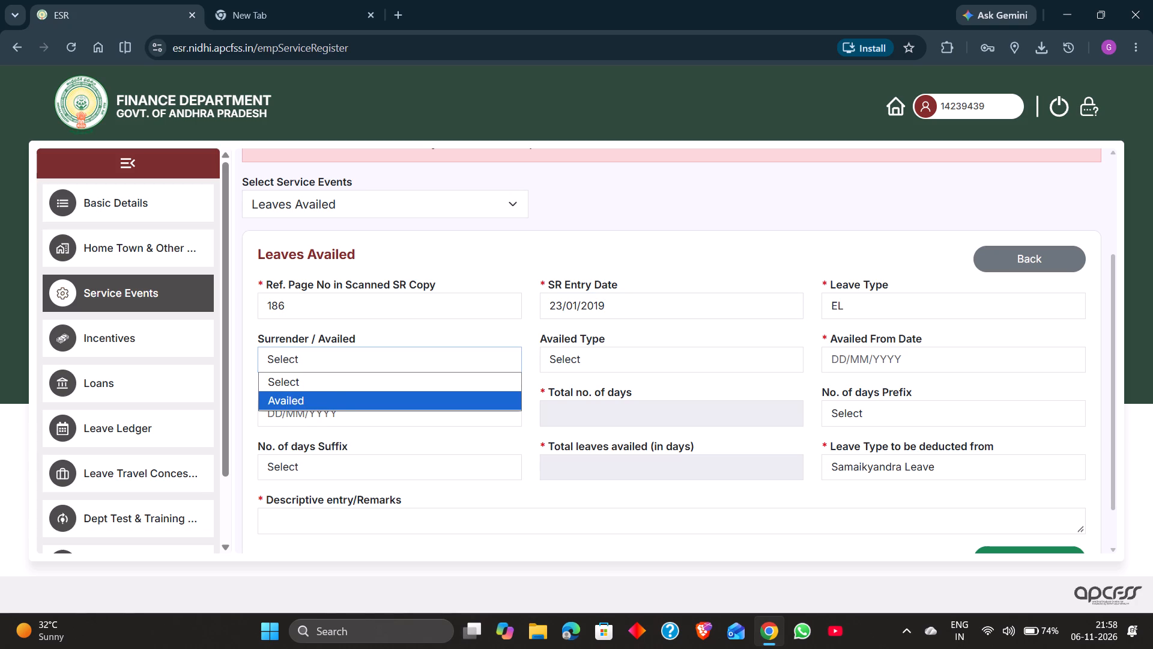
{"action": "left_click", "coordinate": [680, 368]}
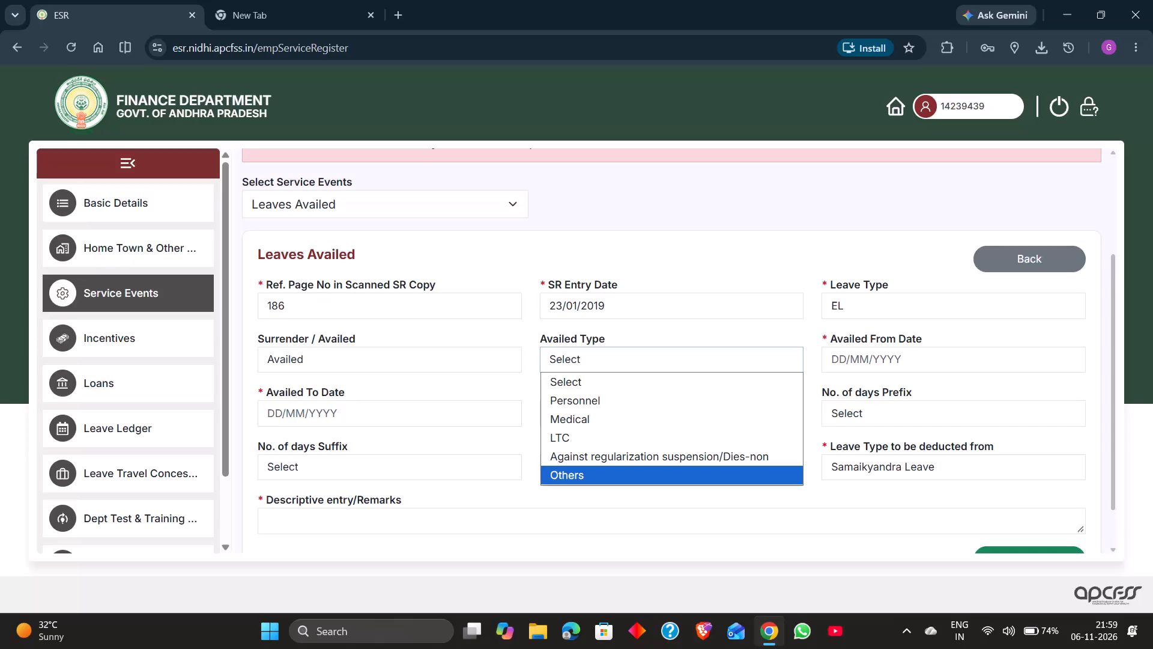
{"action": "left_click", "coordinate": [634, 405]}
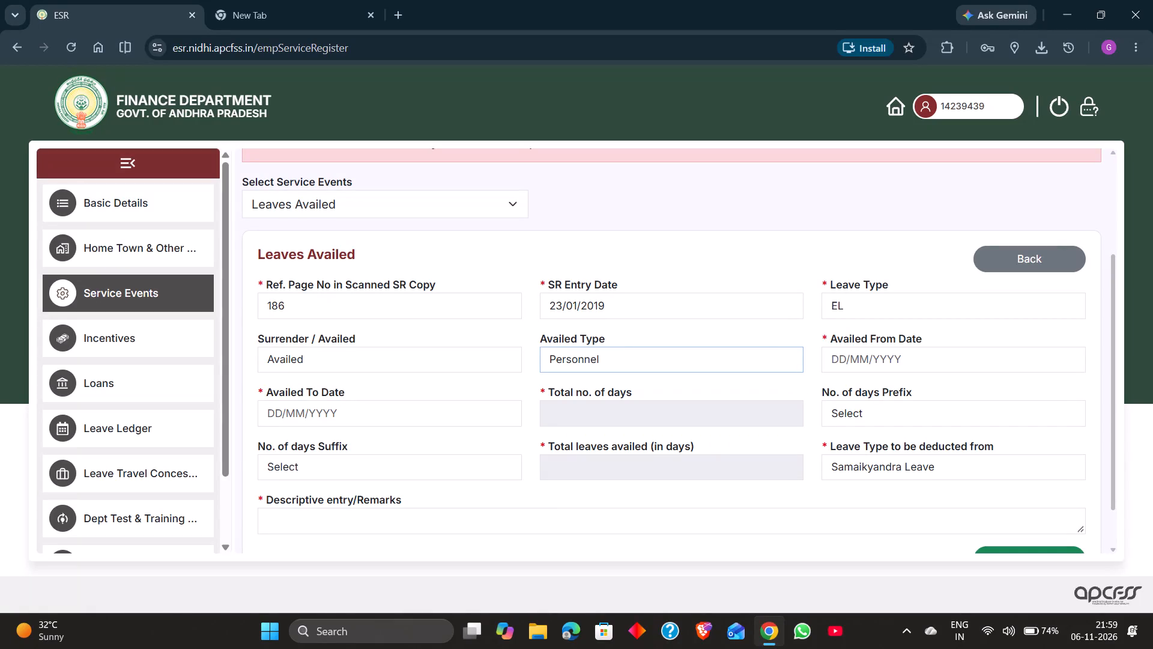
Set the leave entry's Availed From Date to 11/10/2013.
{"action": "left_click", "coordinate": [907, 356]}
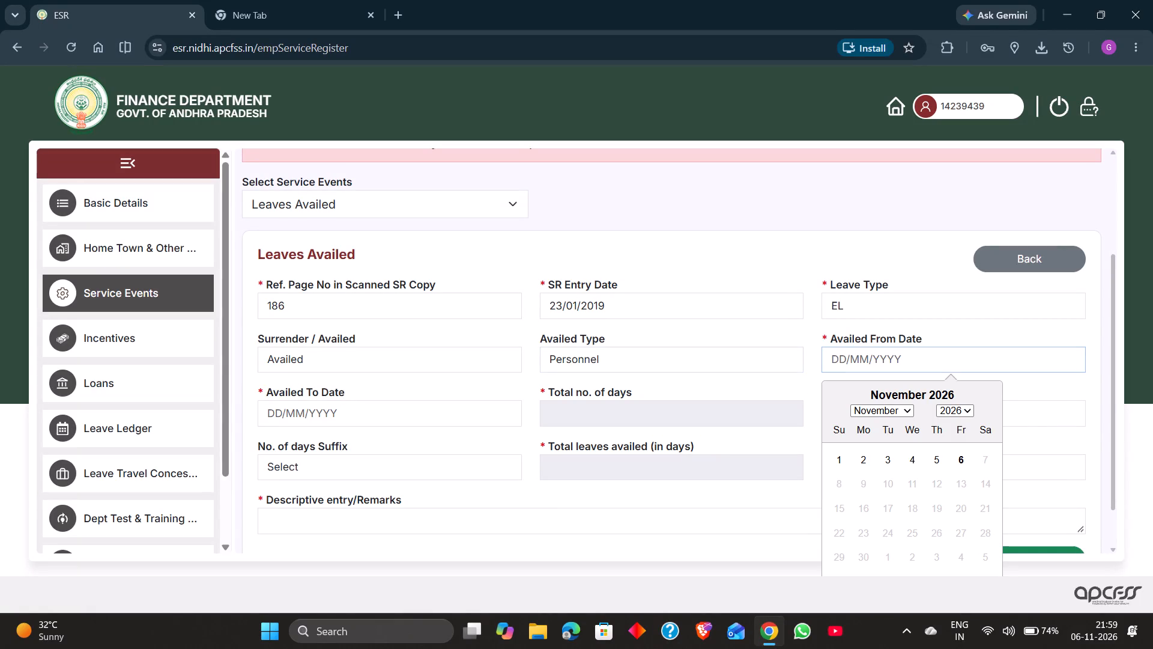
{"action": "left_click", "coordinate": [958, 412]}
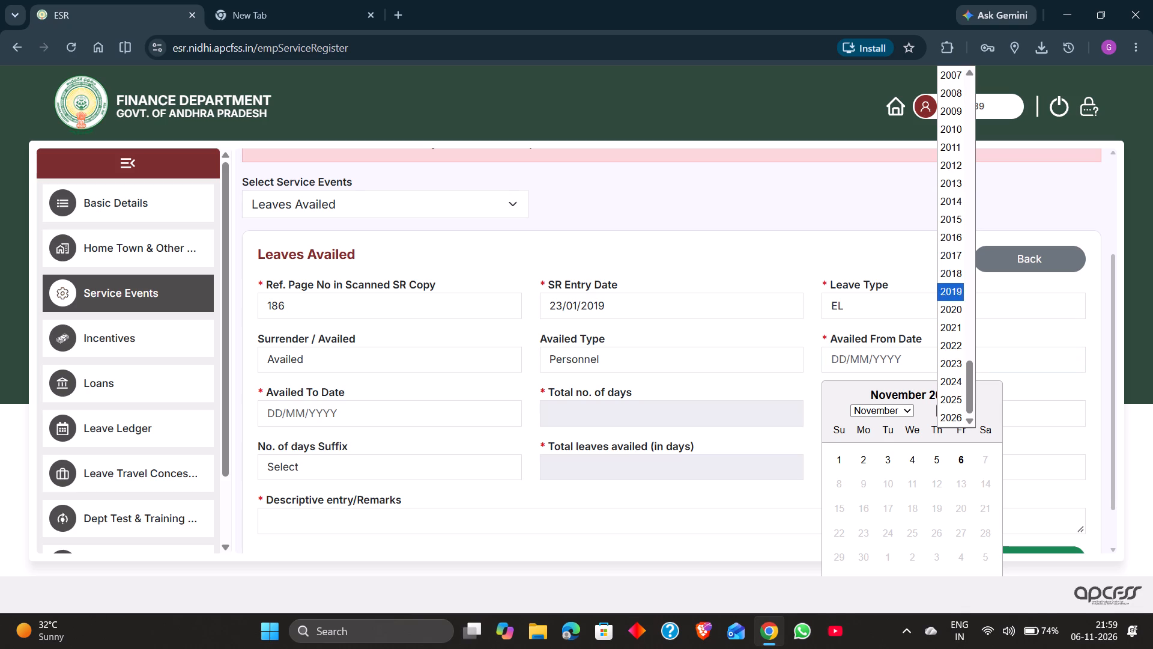
{"action": "left_click", "coordinate": [955, 295]}
{"action": "left_click", "coordinate": [910, 409]}
{"action": "left_click", "coordinate": [894, 193]}
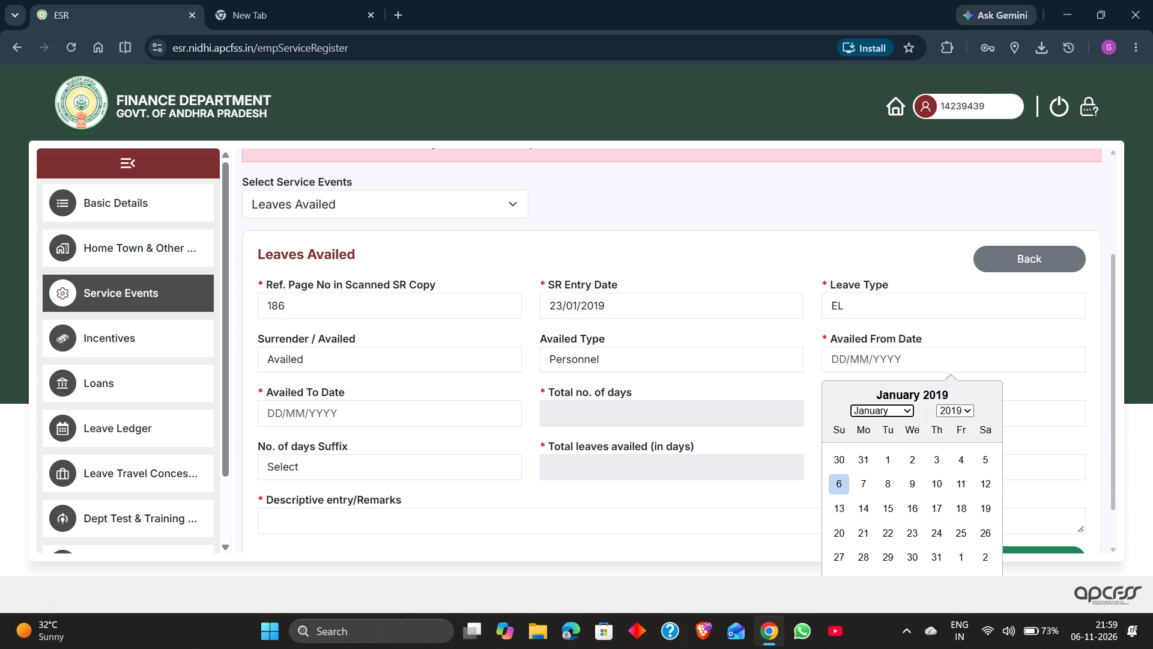
{"action": "left_click", "coordinate": [966, 409]}
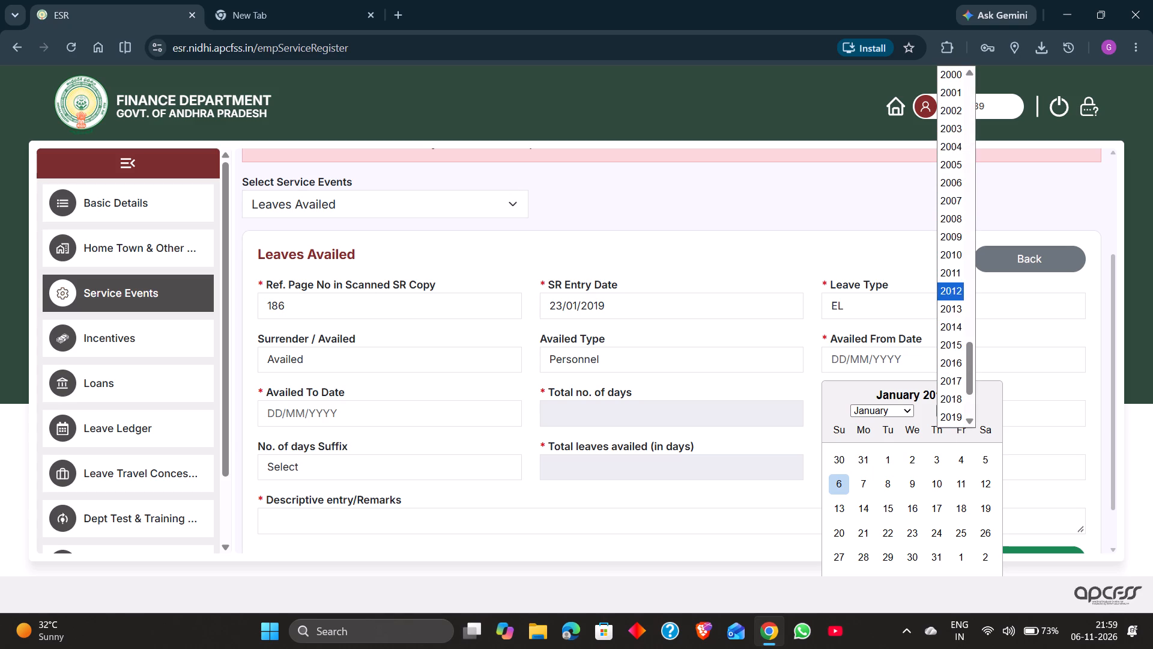
{"action": "left_click", "coordinate": [948, 313]}
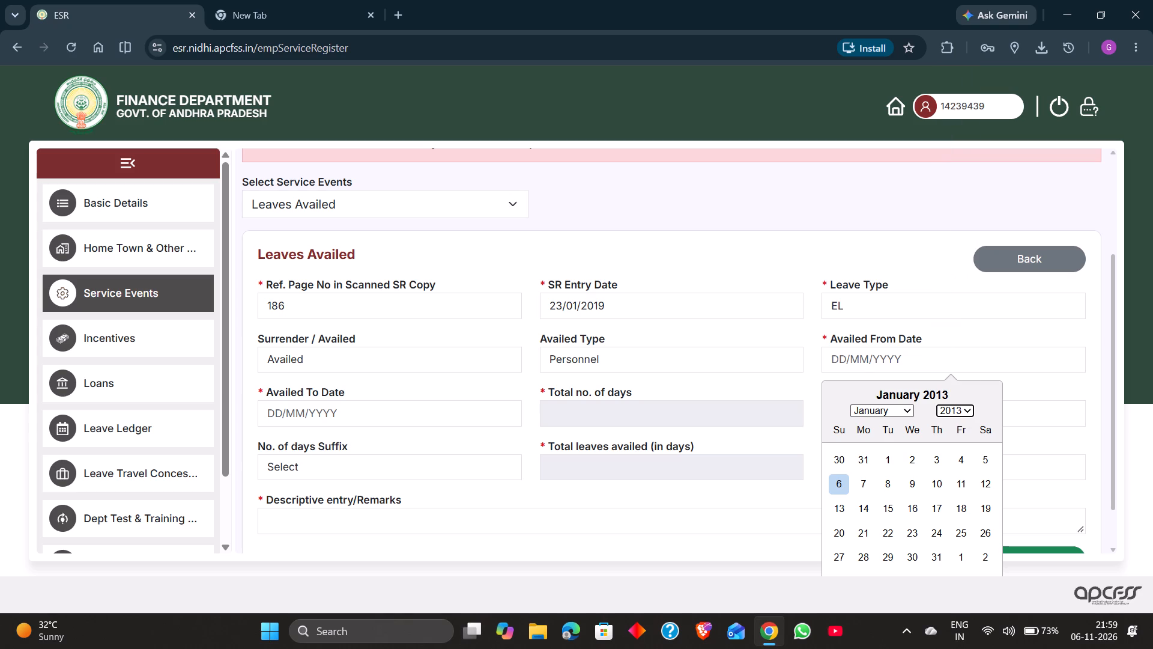
{"action": "left_click", "coordinate": [907, 416]}
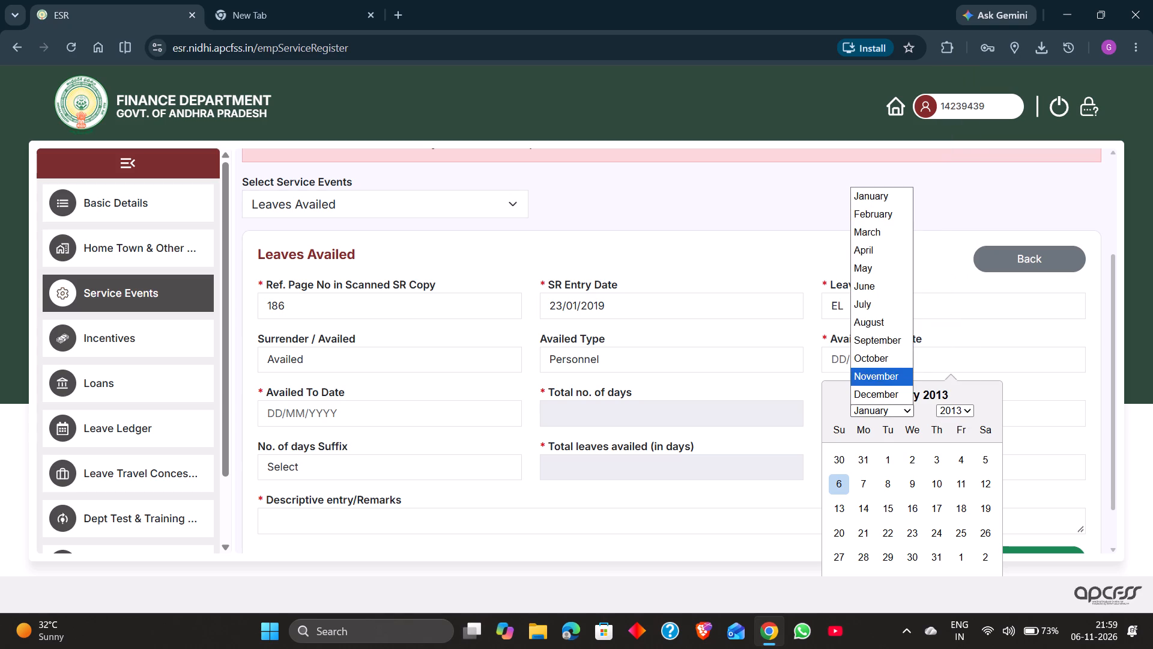
{"action": "left_click", "coordinate": [895, 367]}
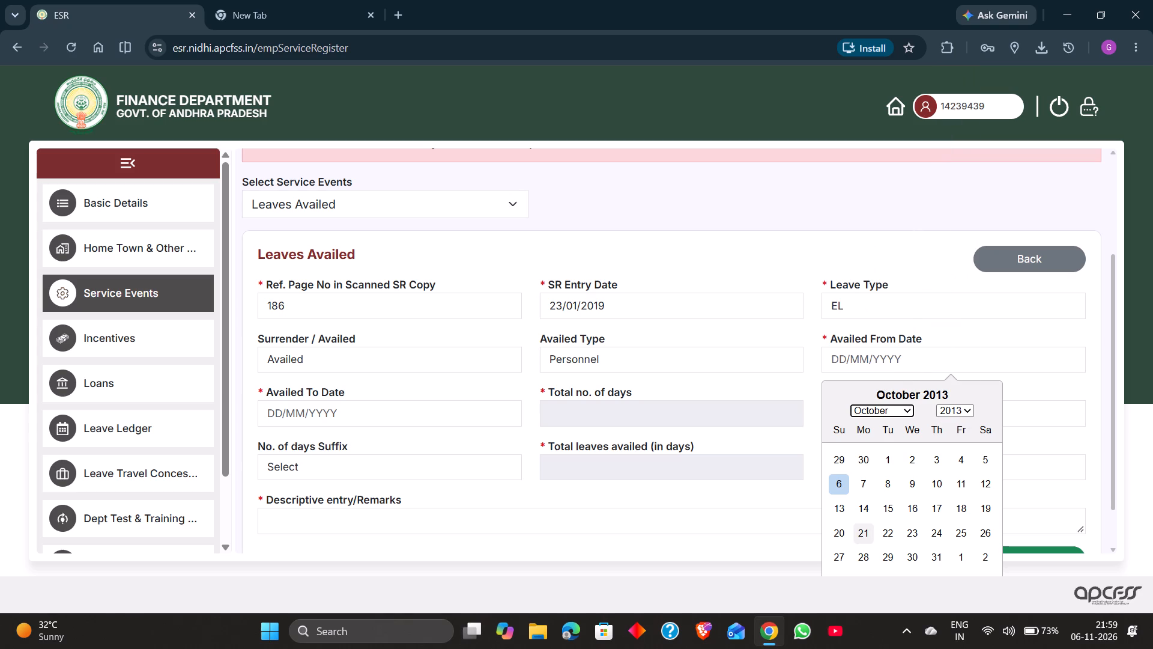
{"action": "left_click", "coordinate": [961, 489]}
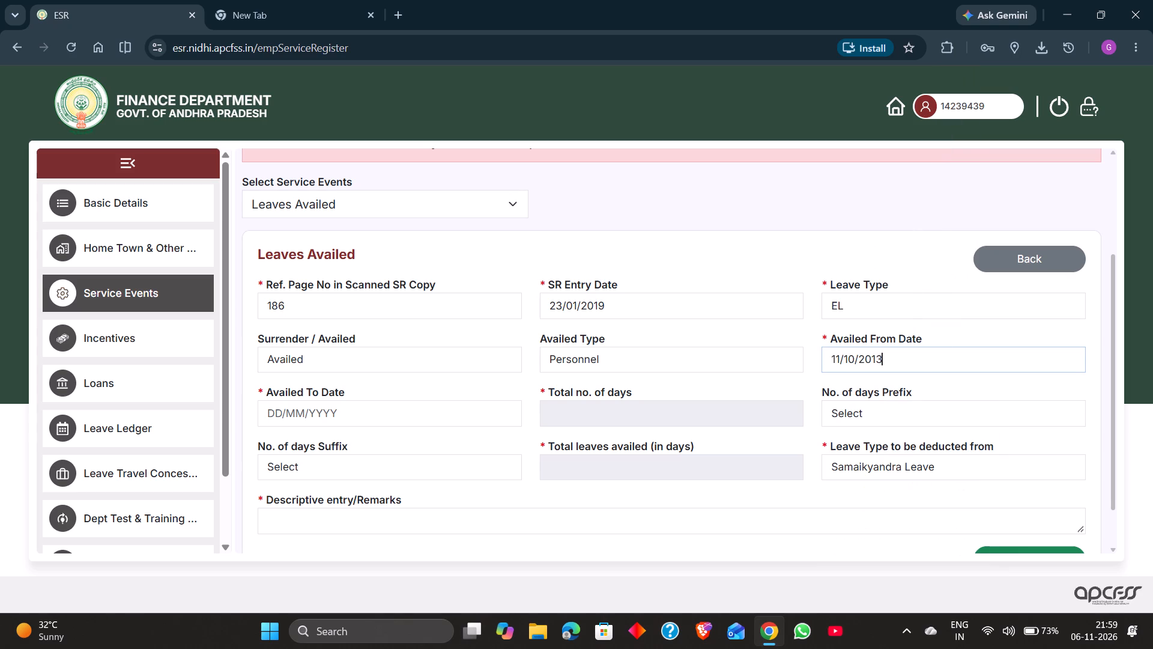
Set the leave entry's Availed To Date to 01/03/2014.
{"action": "left_click", "coordinate": [471, 408]}
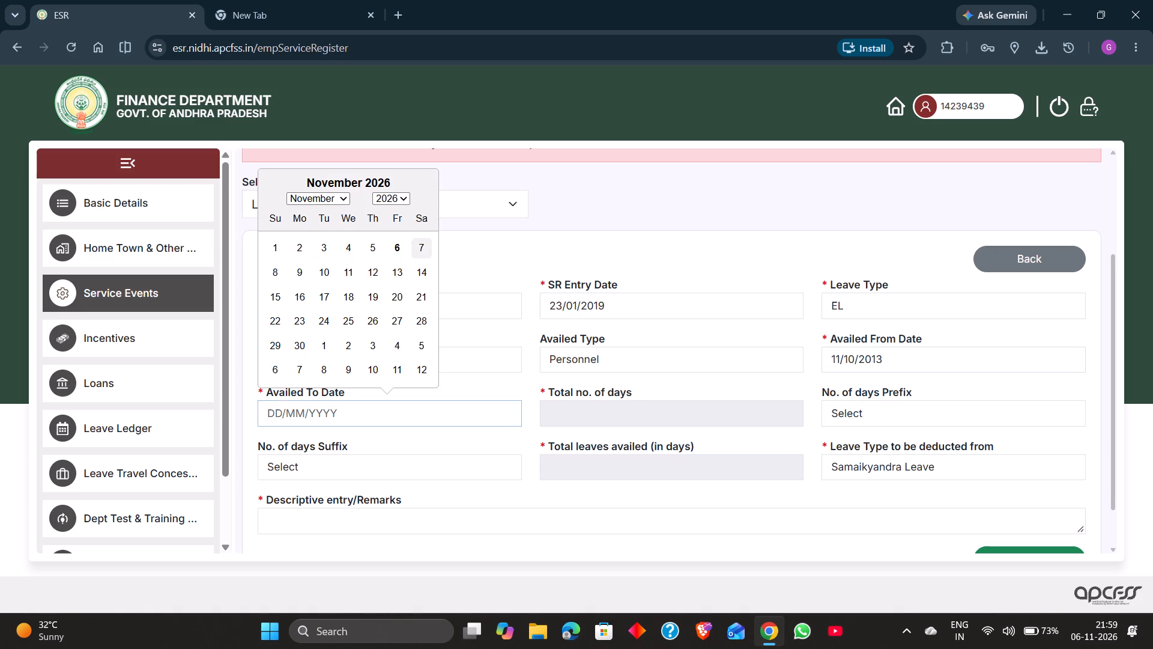
{"action": "left_click", "coordinate": [401, 203]}
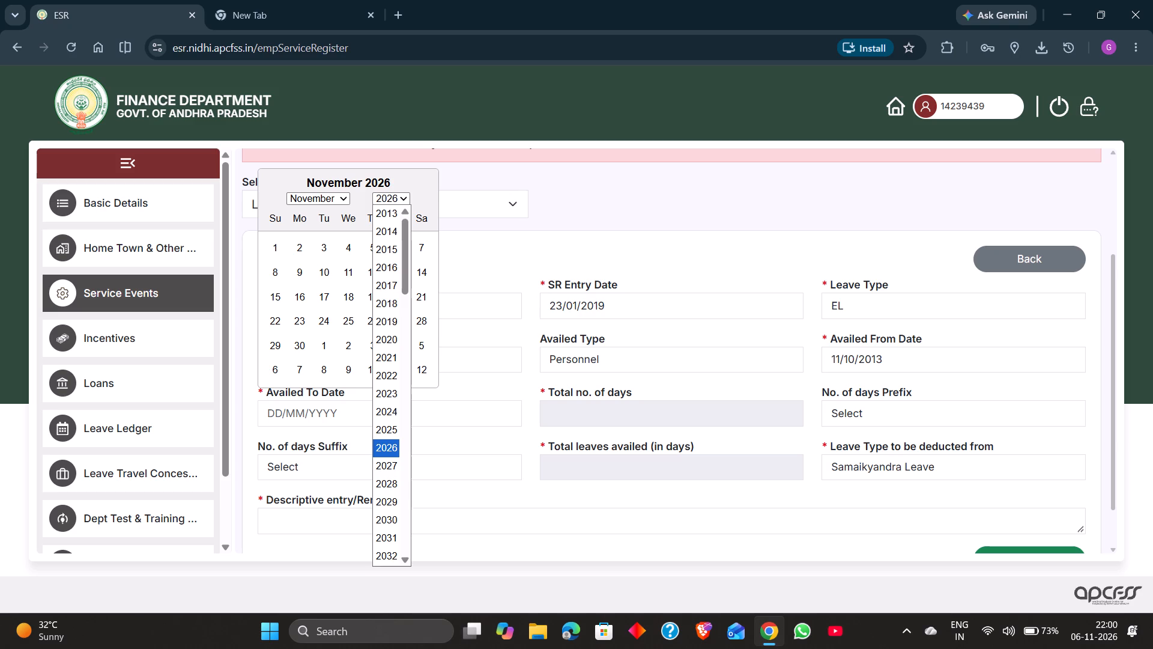
{"action": "left_click", "coordinate": [903, 365]}
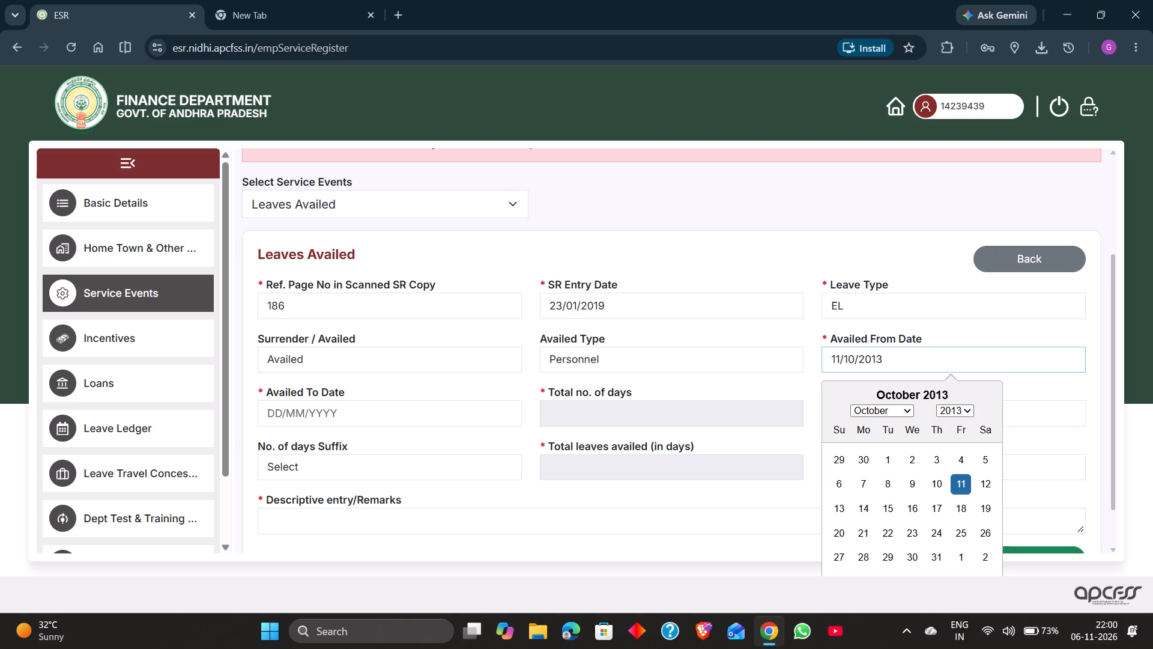
{"action": "left_click", "coordinate": [455, 413]}
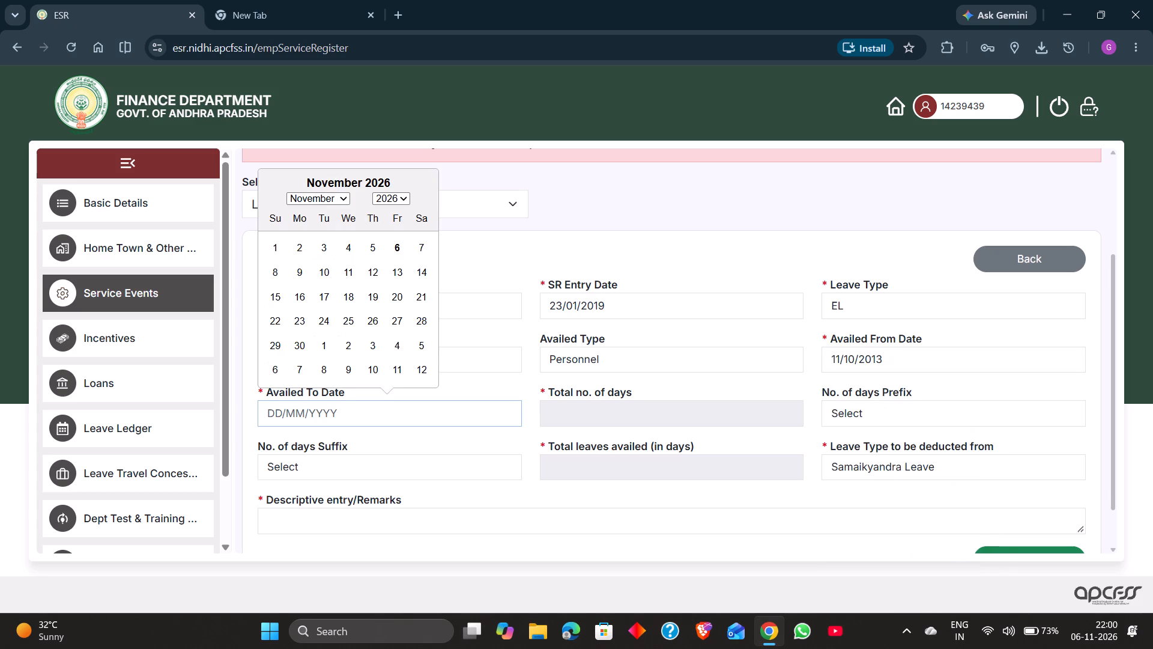
{"action": "left_click", "coordinate": [398, 201]}
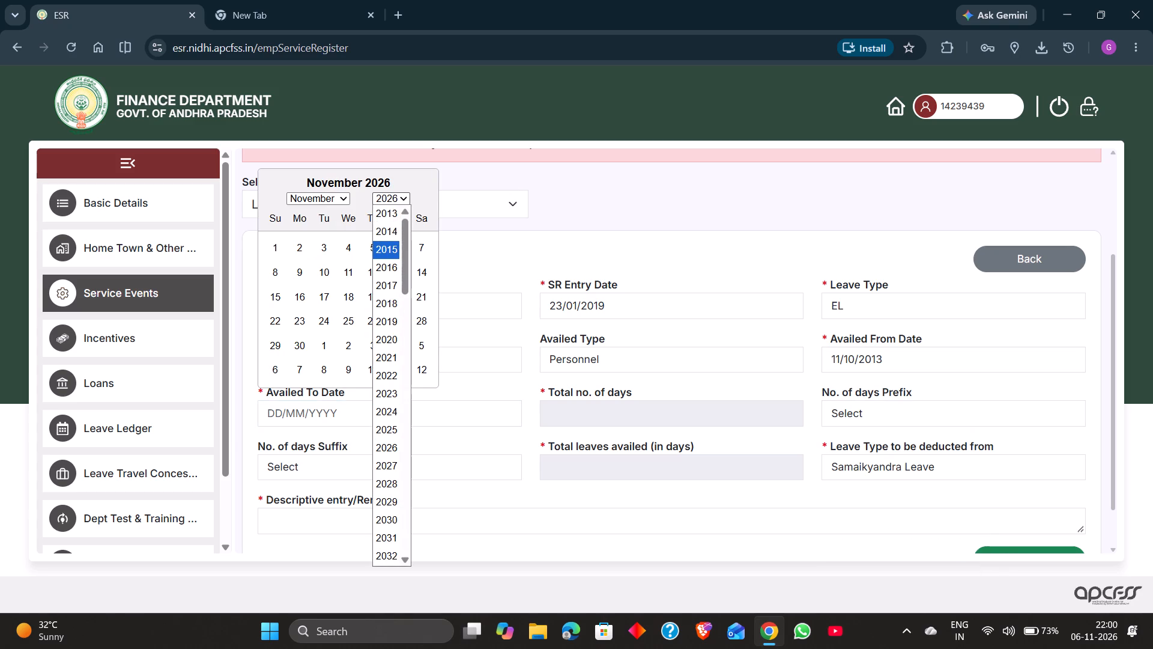
{"action": "left_click", "coordinate": [395, 239]}
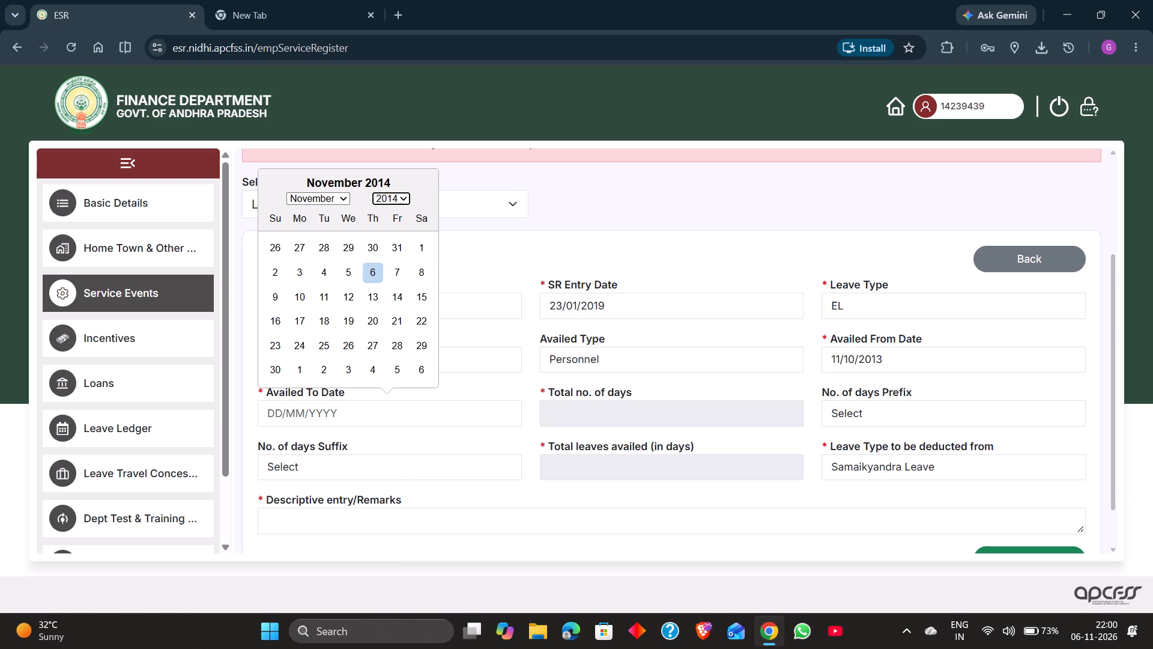
{"action": "left_click", "coordinate": [333, 195]}
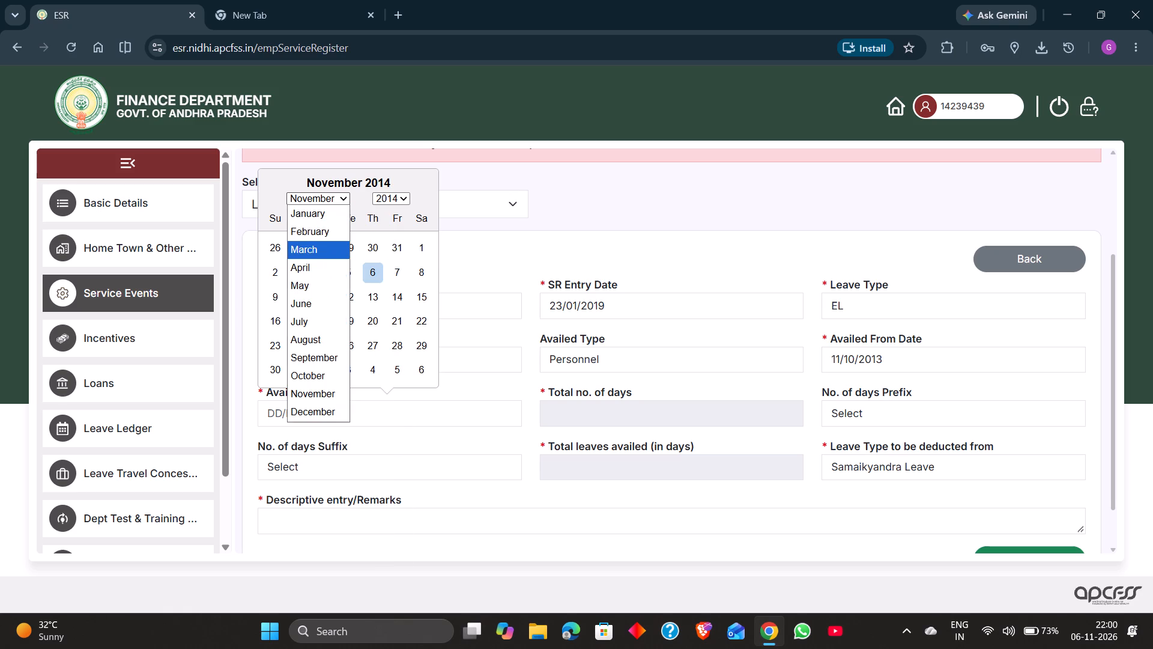
{"action": "left_click", "coordinate": [325, 246]}
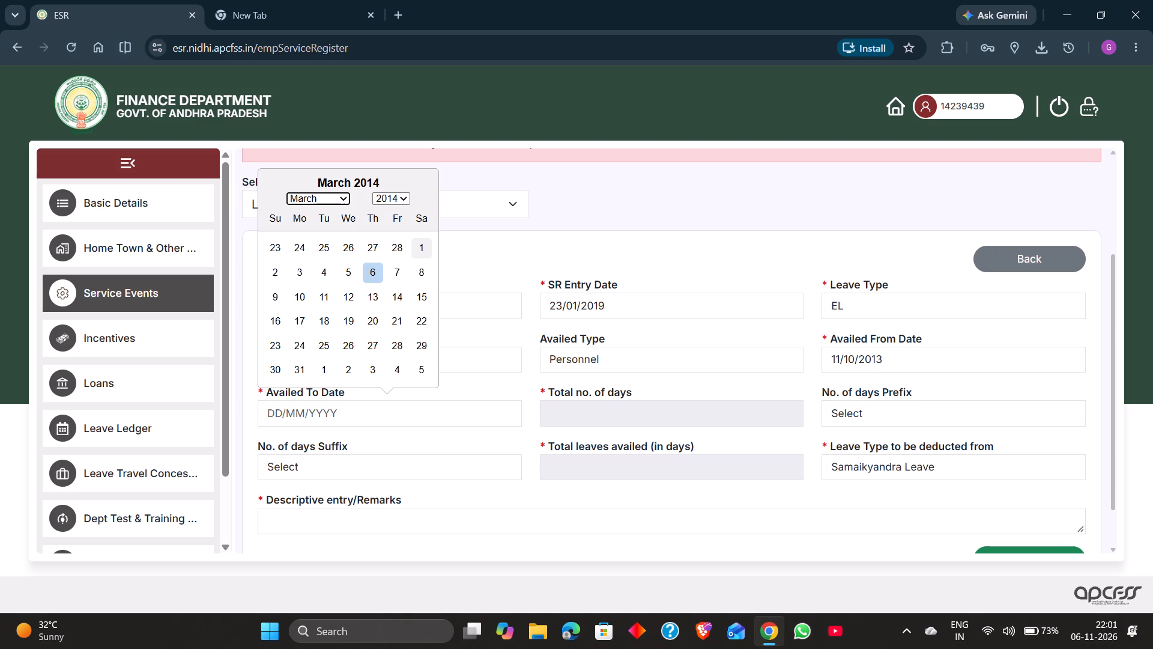
{"action": "left_click", "coordinate": [425, 256]}
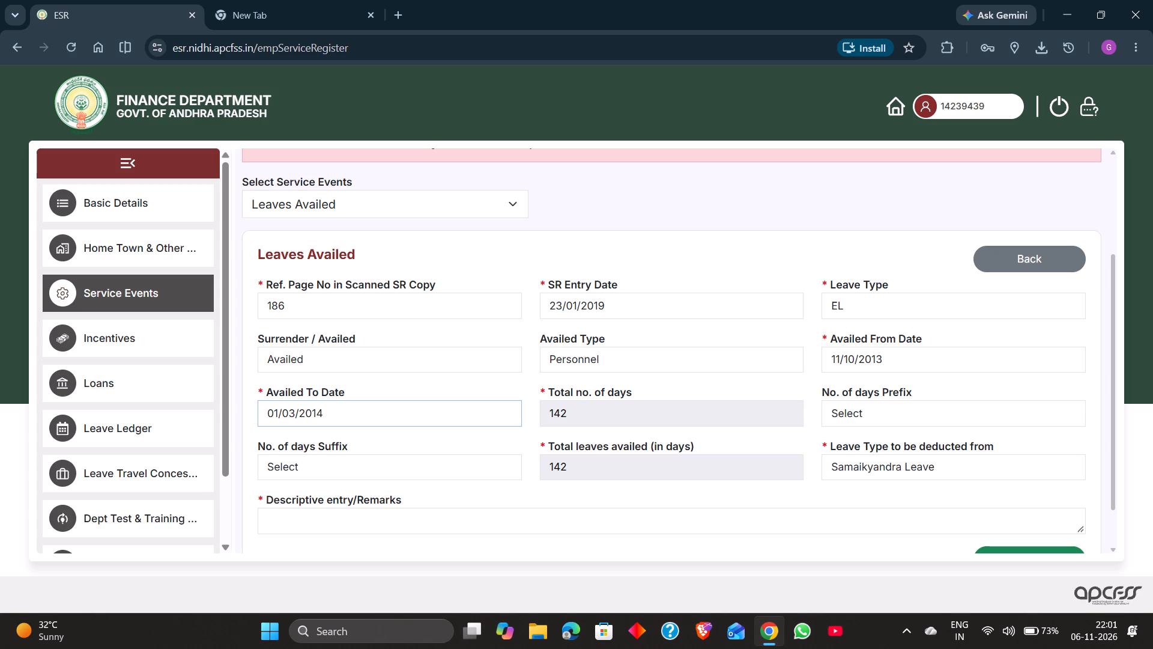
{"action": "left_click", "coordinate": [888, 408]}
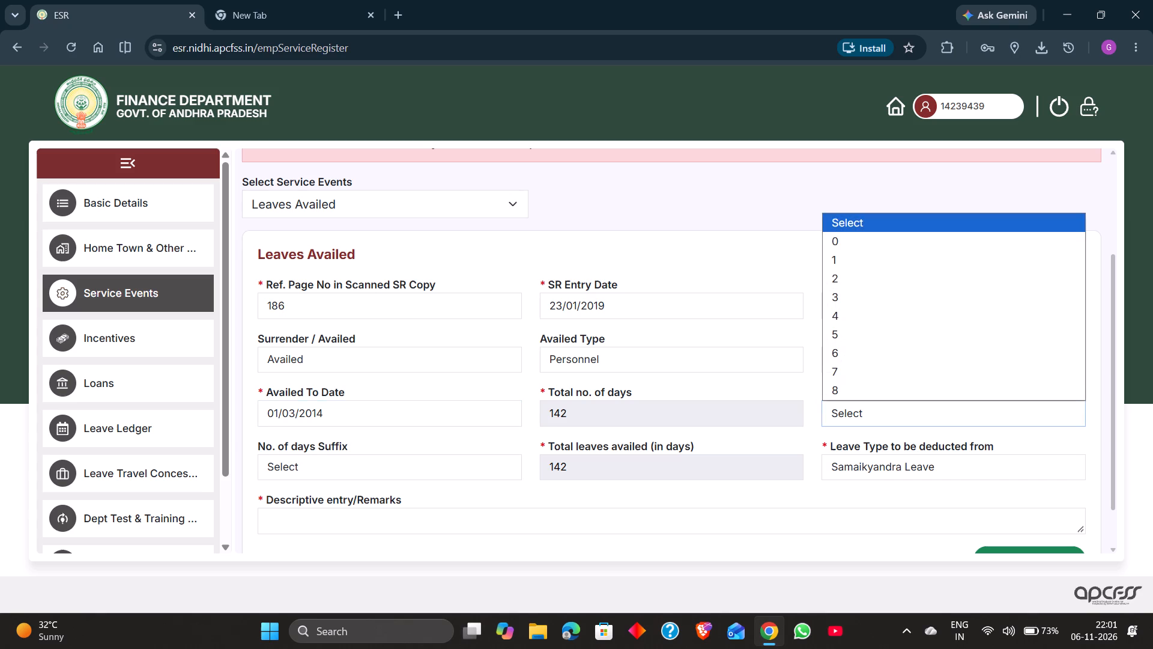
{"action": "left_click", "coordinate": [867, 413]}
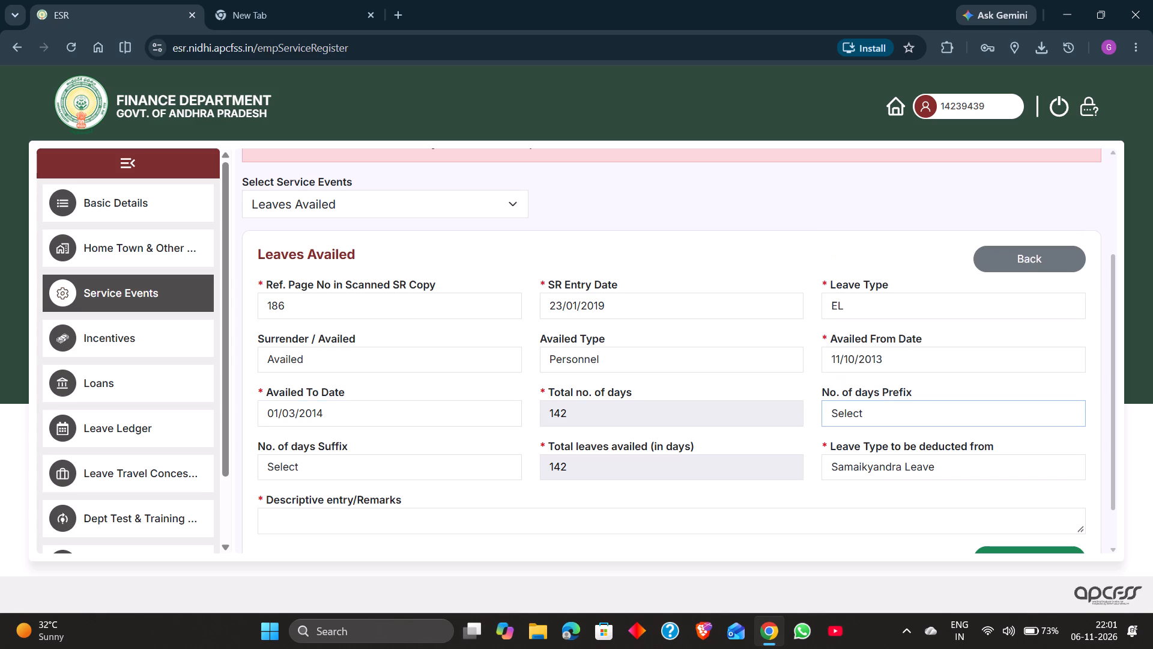
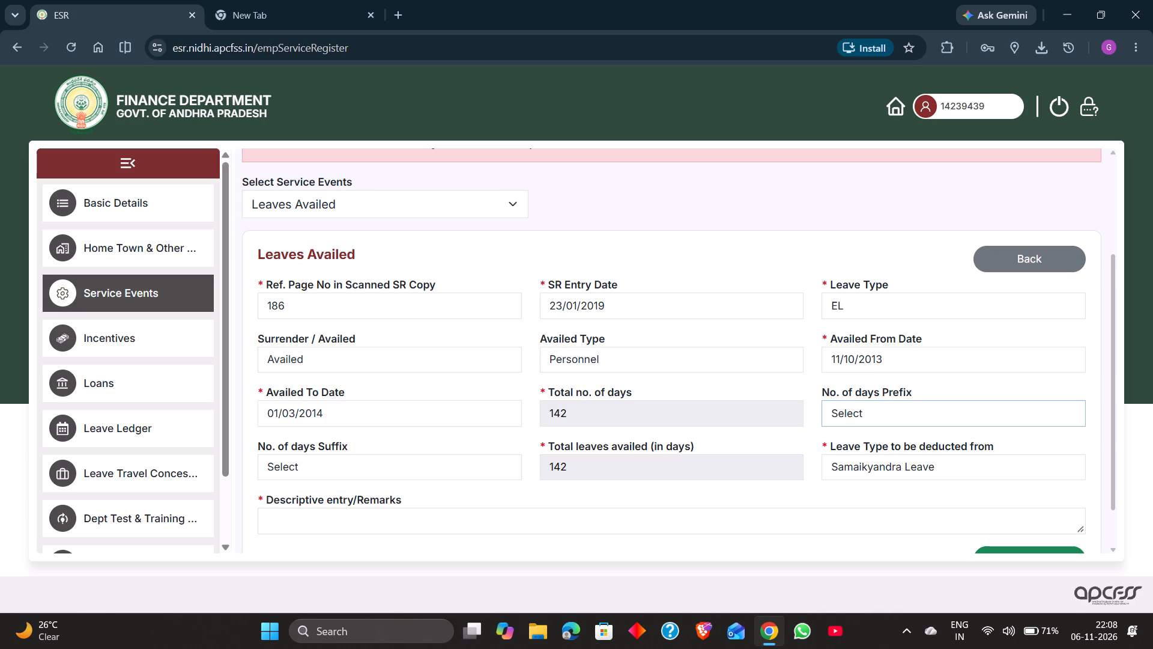
Change the leave entry's Availed To Date to 14/03/2014.
{"action": "left_click", "coordinate": [288, 415]}
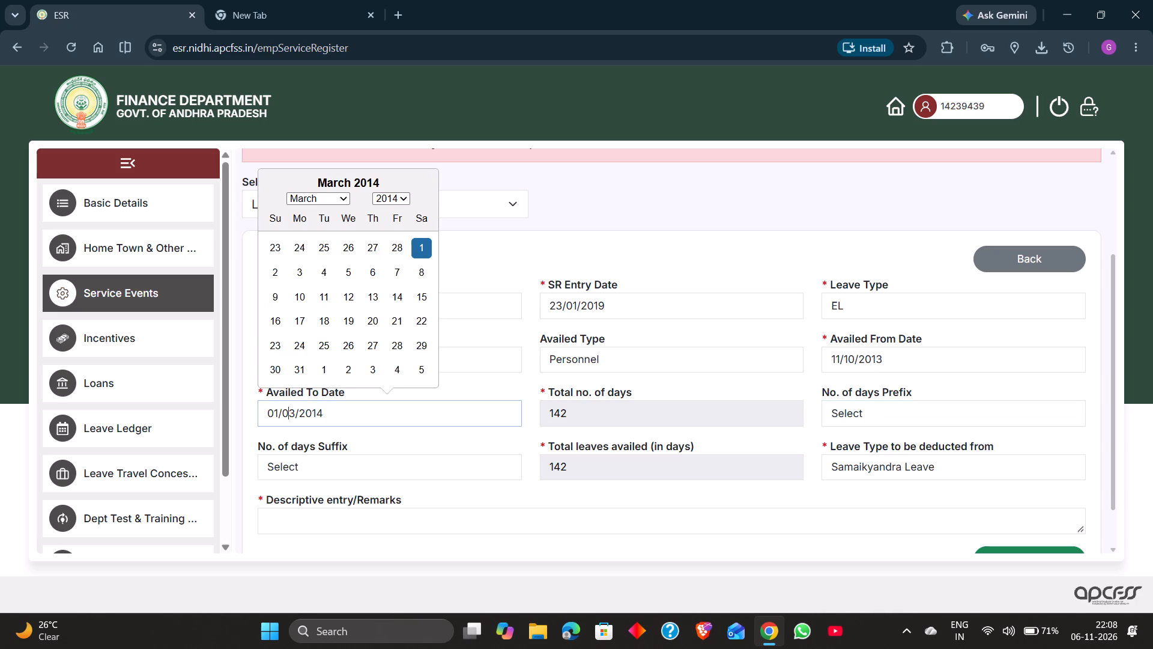
{"action": "left_click", "coordinate": [399, 295]}
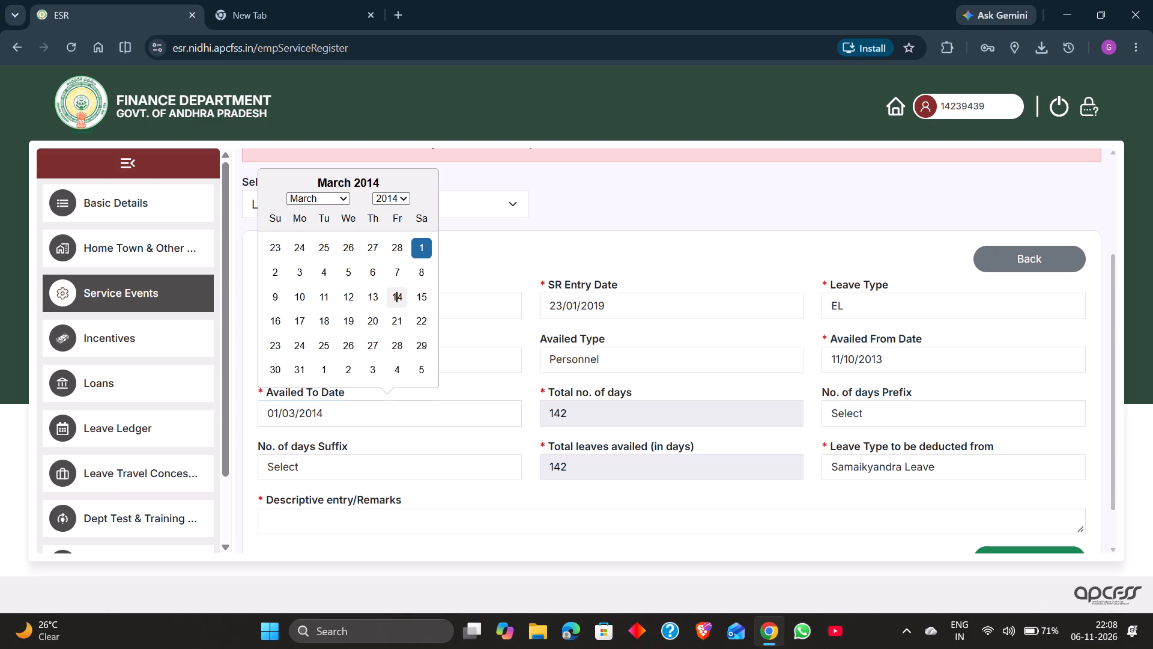
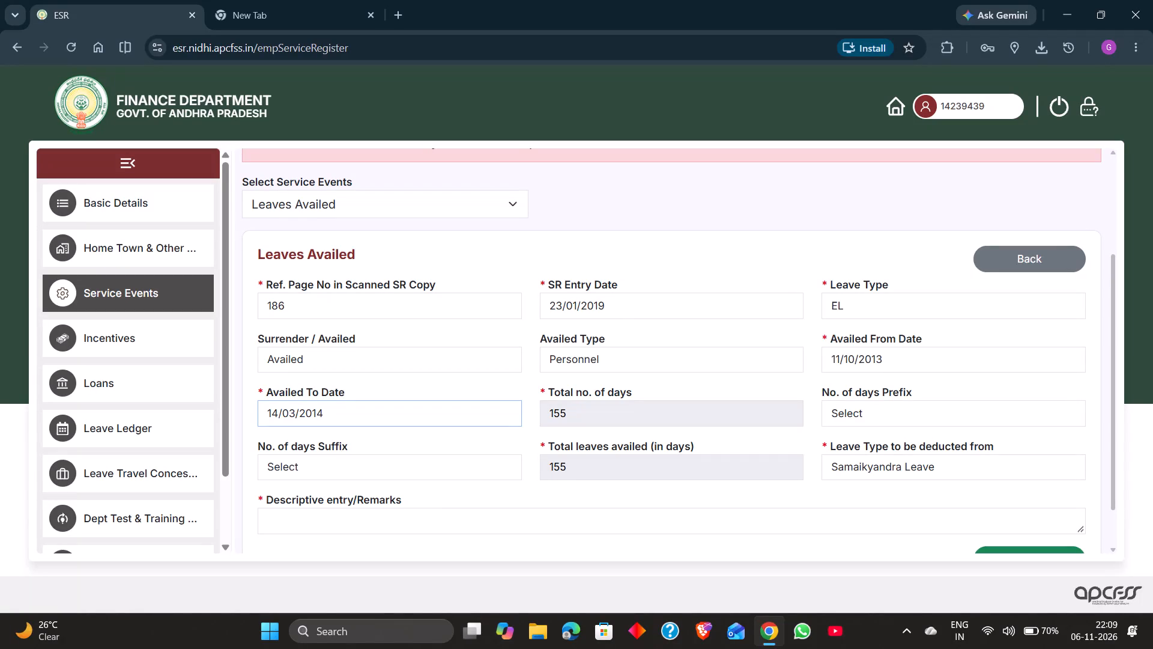
Open the No. of days Prefix choices for the EL leave entry.
{"action": "left_click", "coordinate": [857, 412]}
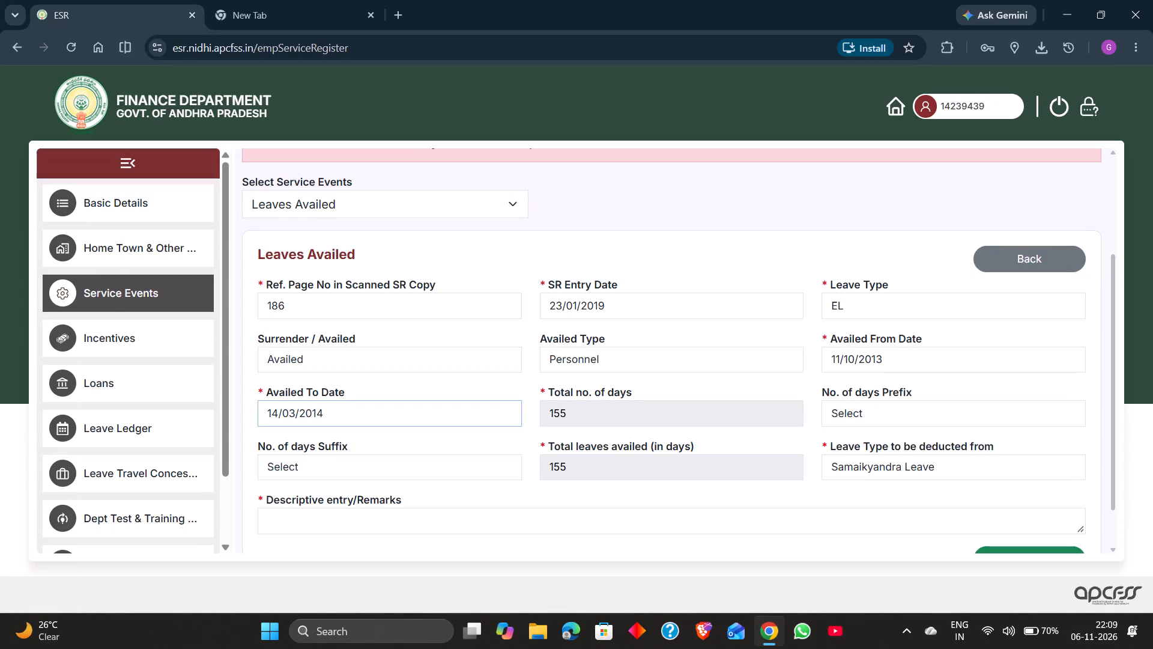
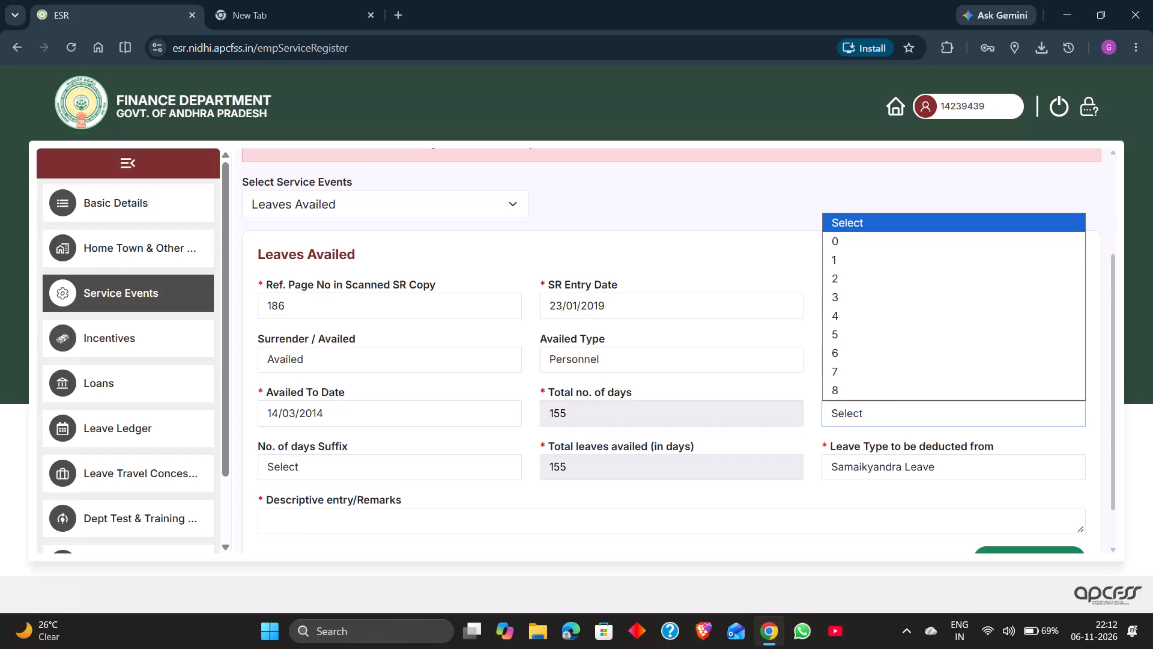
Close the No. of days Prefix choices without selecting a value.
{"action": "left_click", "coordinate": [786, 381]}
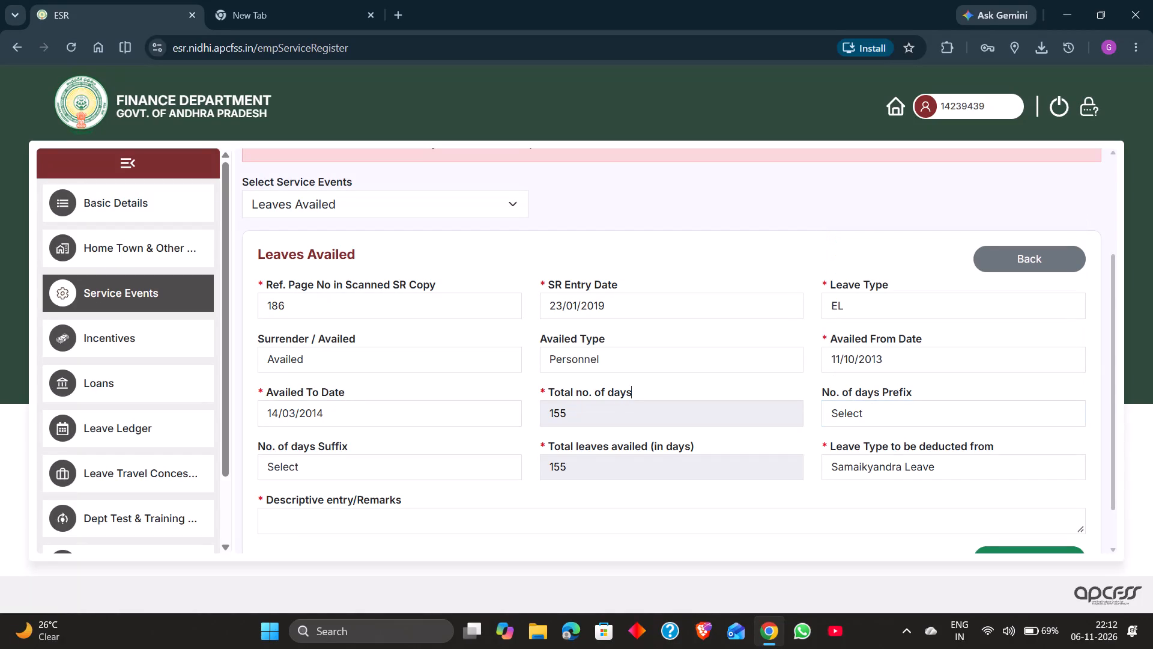
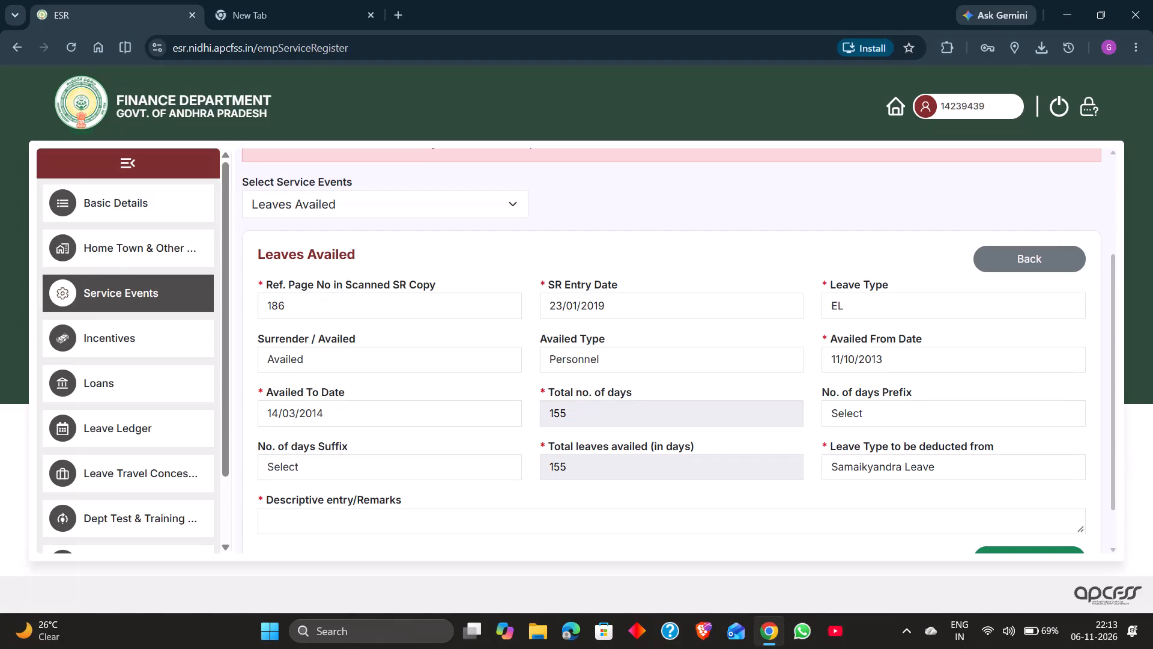
Change the Availed Type of the leave entry to Others.
{"action": "left_click", "coordinate": [667, 359]}
{"action": "left_click", "coordinate": [671, 483]}
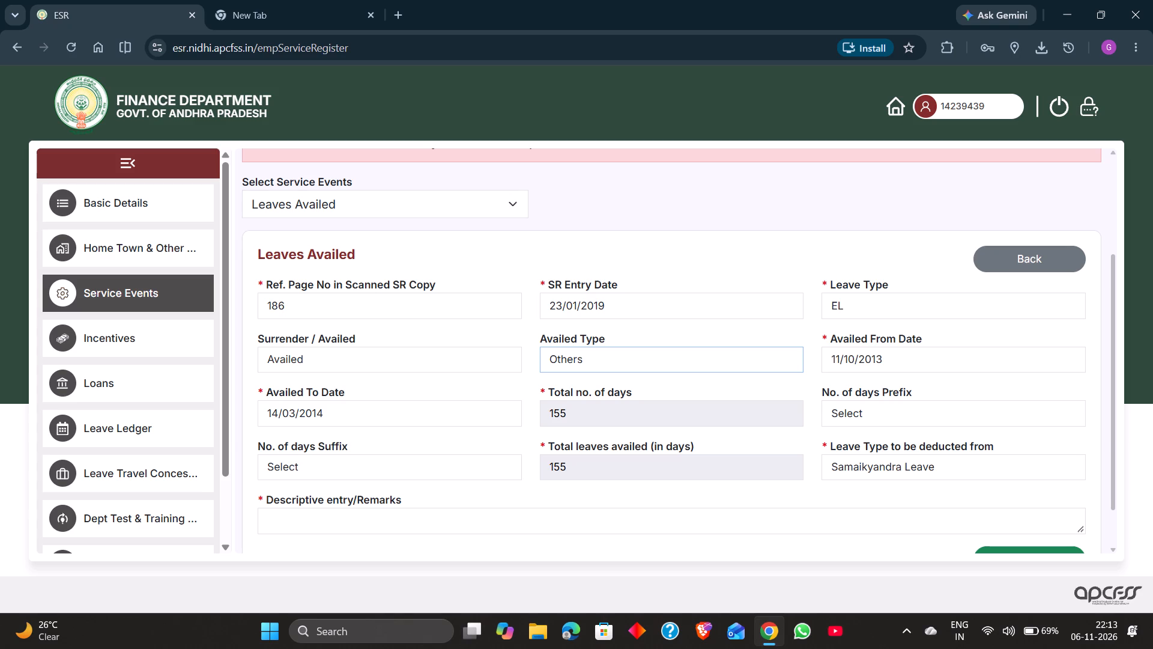
Set both the No. of days Prefix and the No. of days Suffix of the leave entry to 0.
{"action": "left_click", "coordinate": [856, 411]}
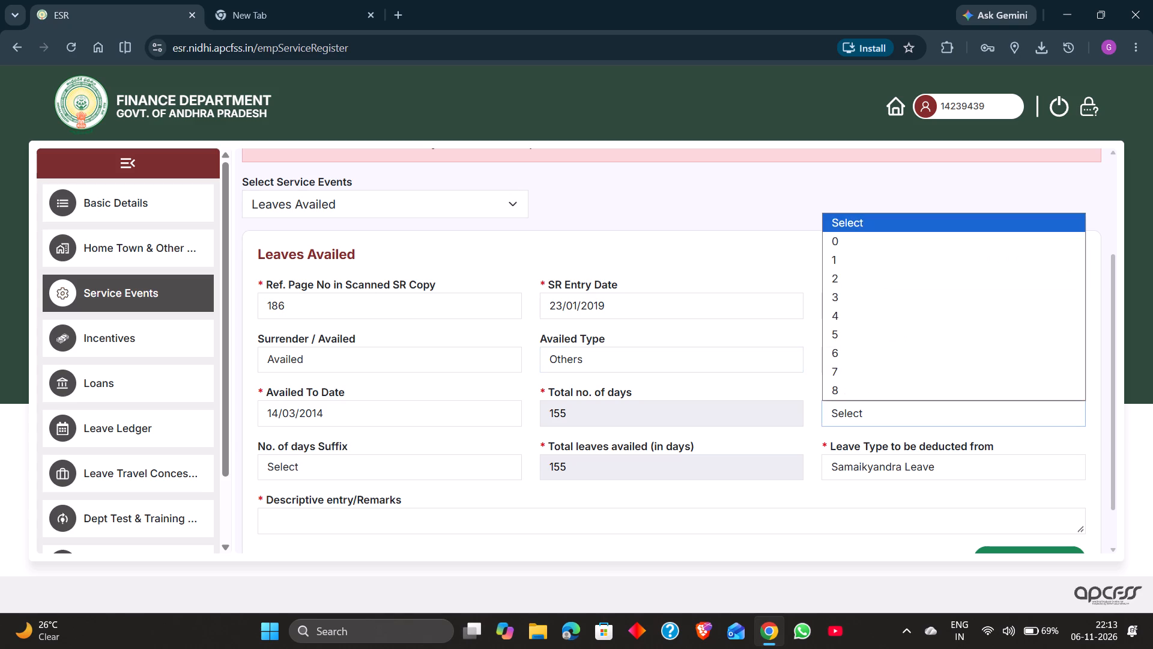
{"action": "left_click", "coordinate": [863, 243]}
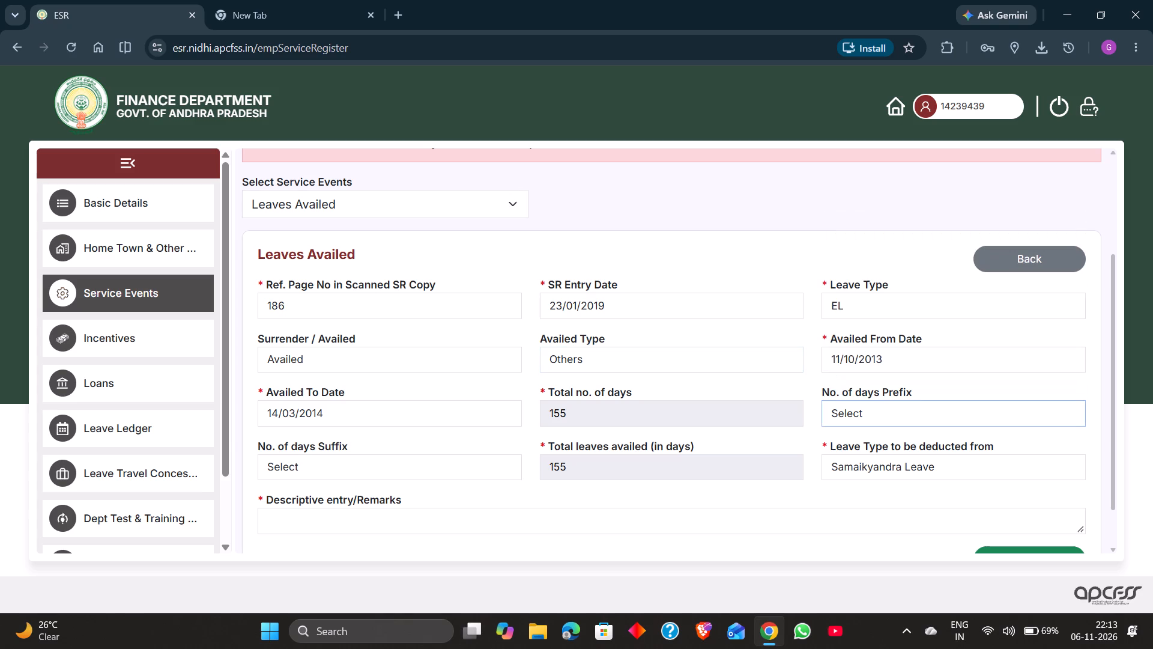
{"action": "left_click", "coordinate": [479, 463]}
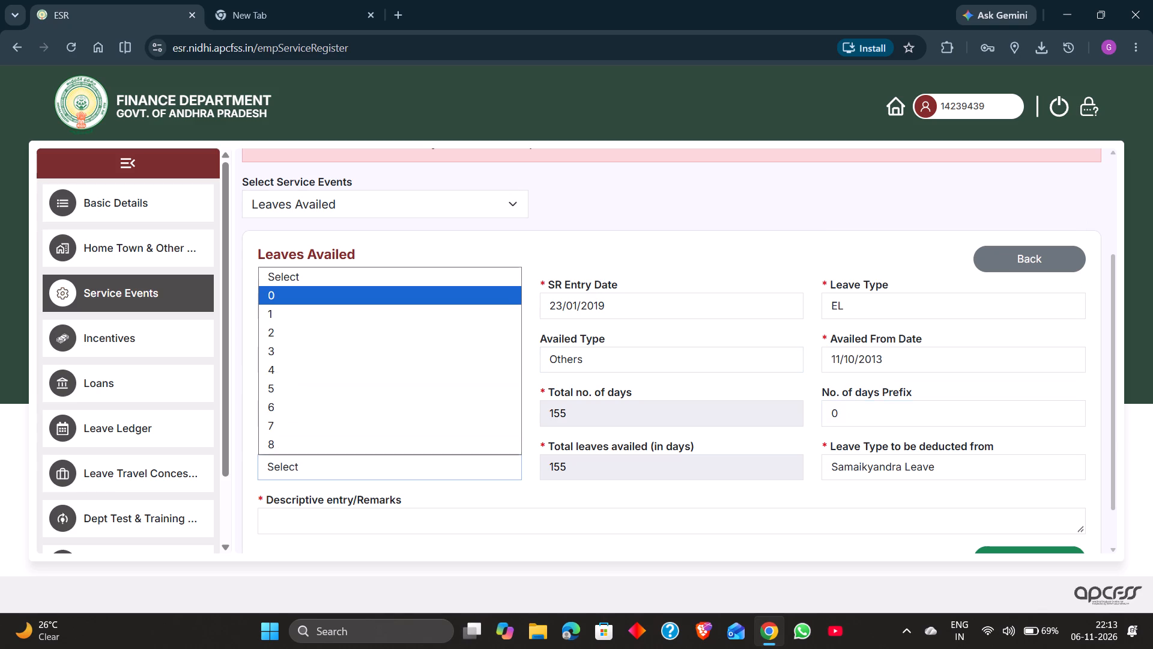
{"action": "left_click", "coordinate": [464, 302]}
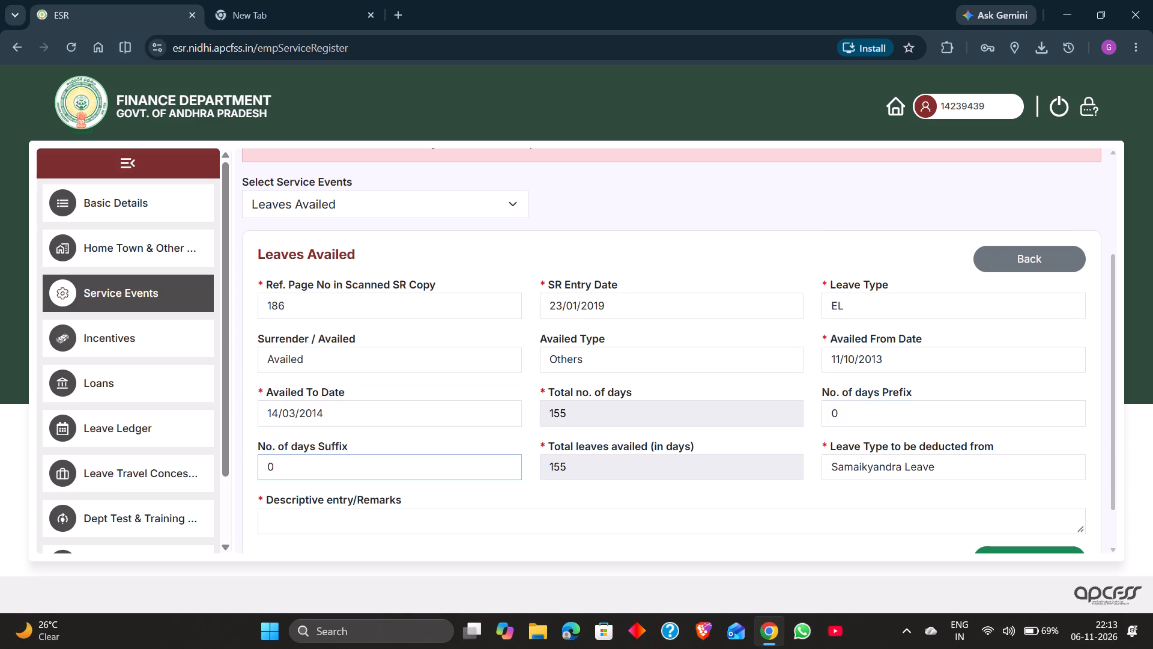
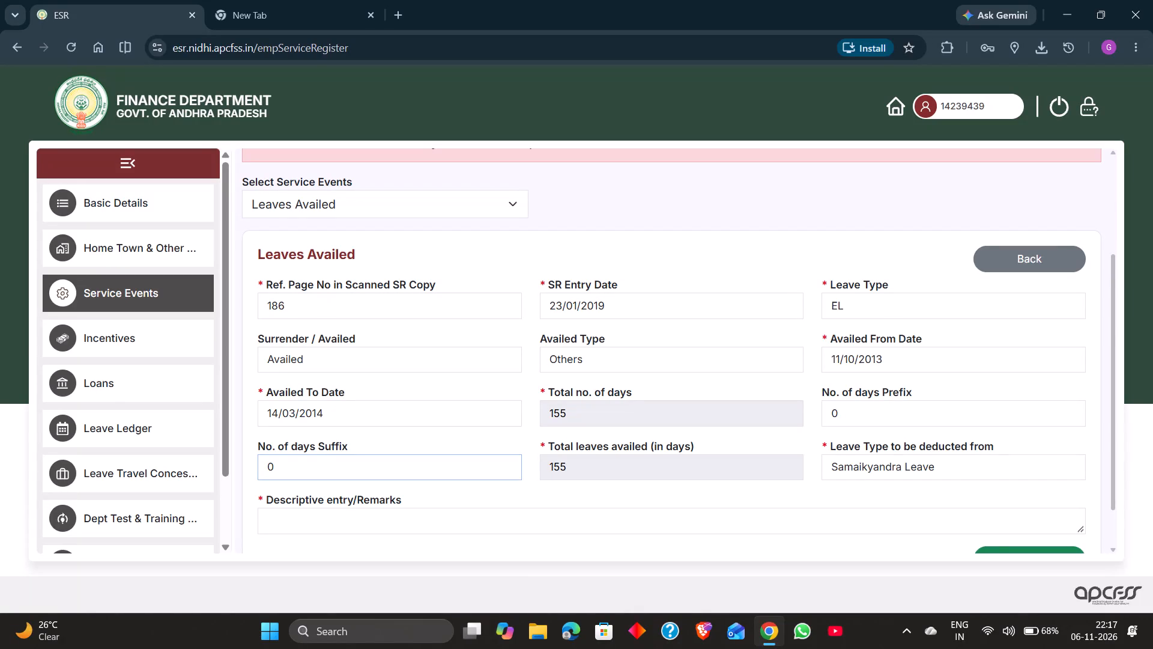
Change the Availed From Date of the leave entry to 22/08/2013.
{"action": "left_click", "coordinate": [873, 355]}
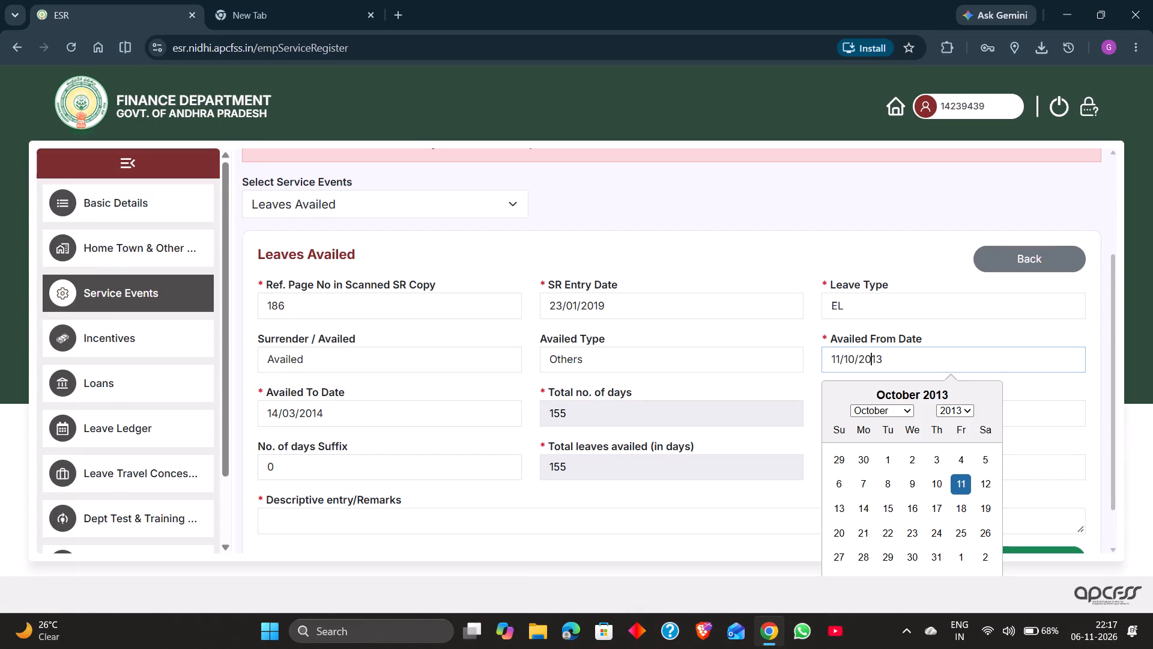
{"action": "left_click", "coordinate": [899, 410]}
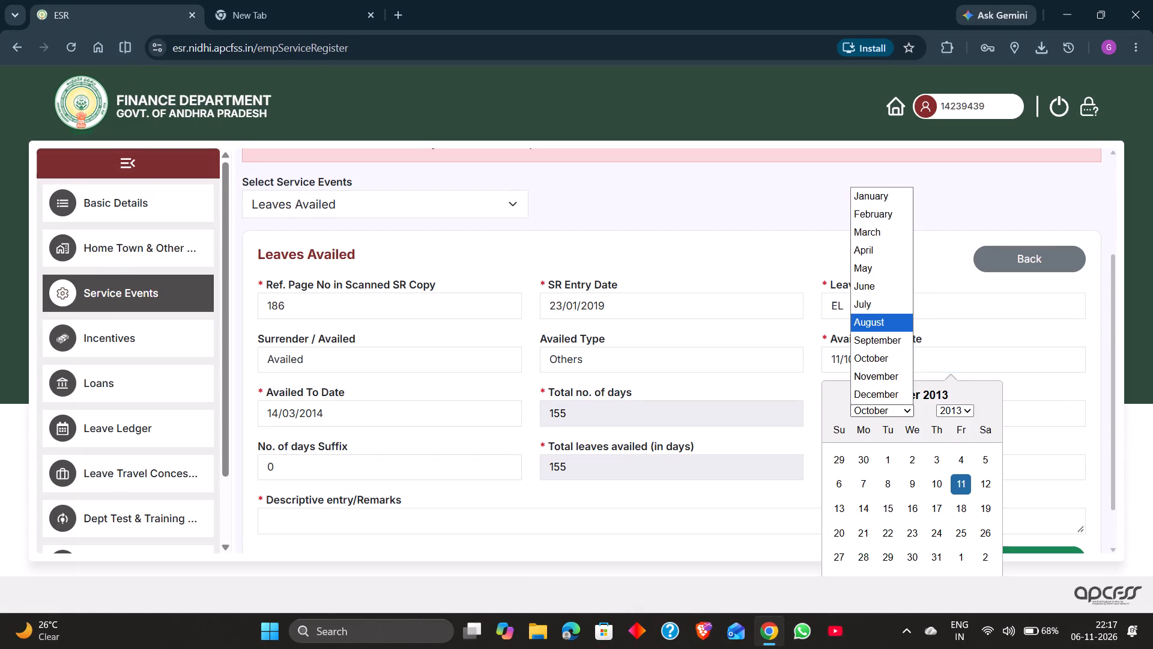
{"action": "left_click", "coordinate": [897, 324]}
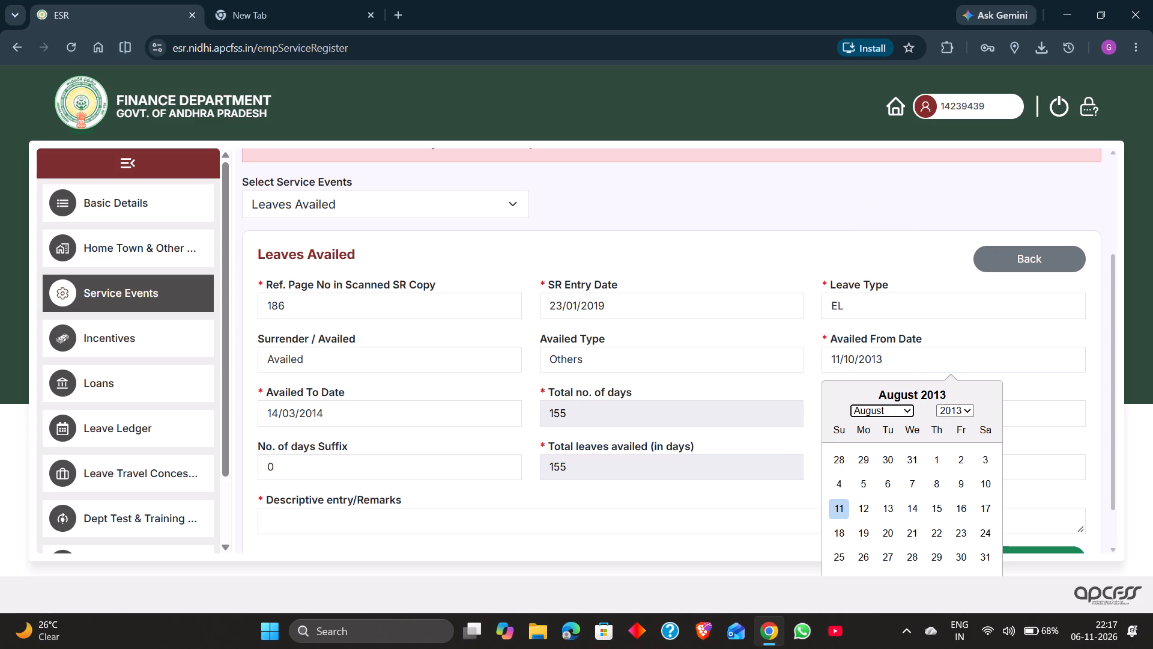
{"action": "left_click", "coordinate": [940, 529]}
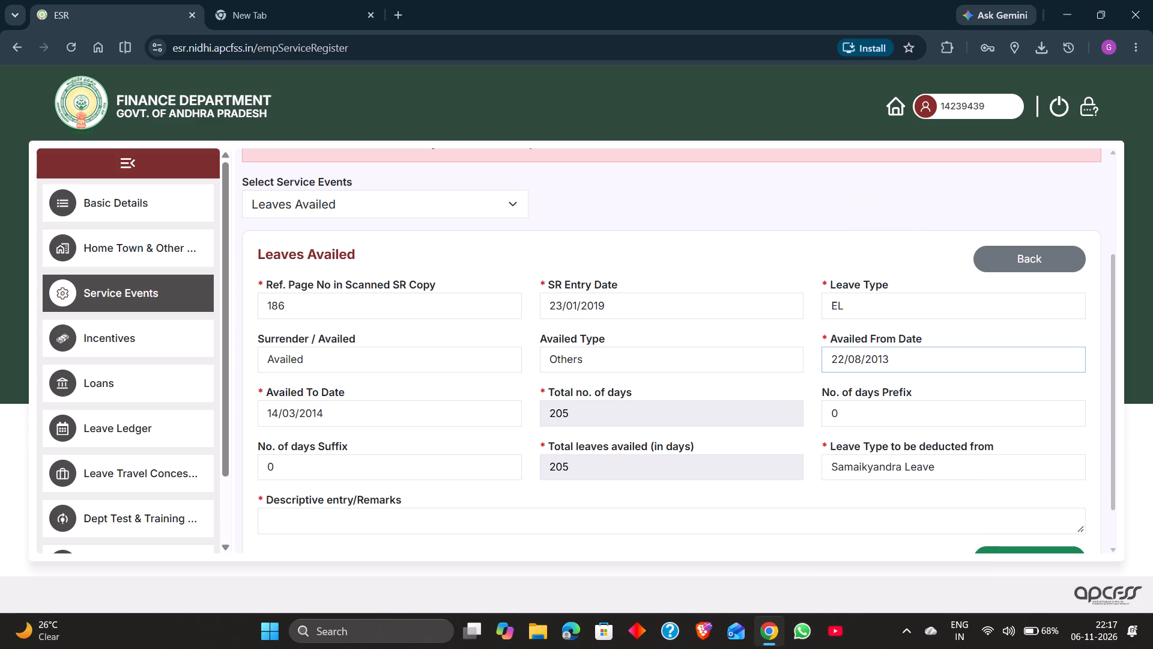
Change the Availed To Date of the leave entry to 10/10/2013.
{"action": "left_click", "coordinate": [434, 409]}
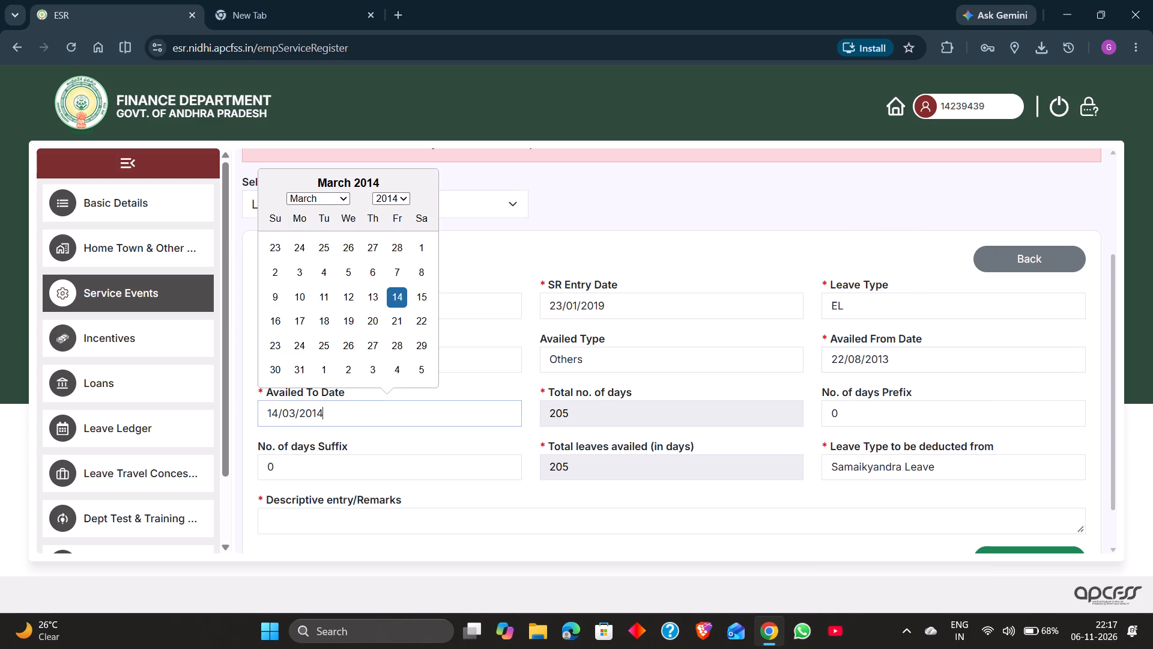
{"action": "left_click", "coordinate": [340, 199]}
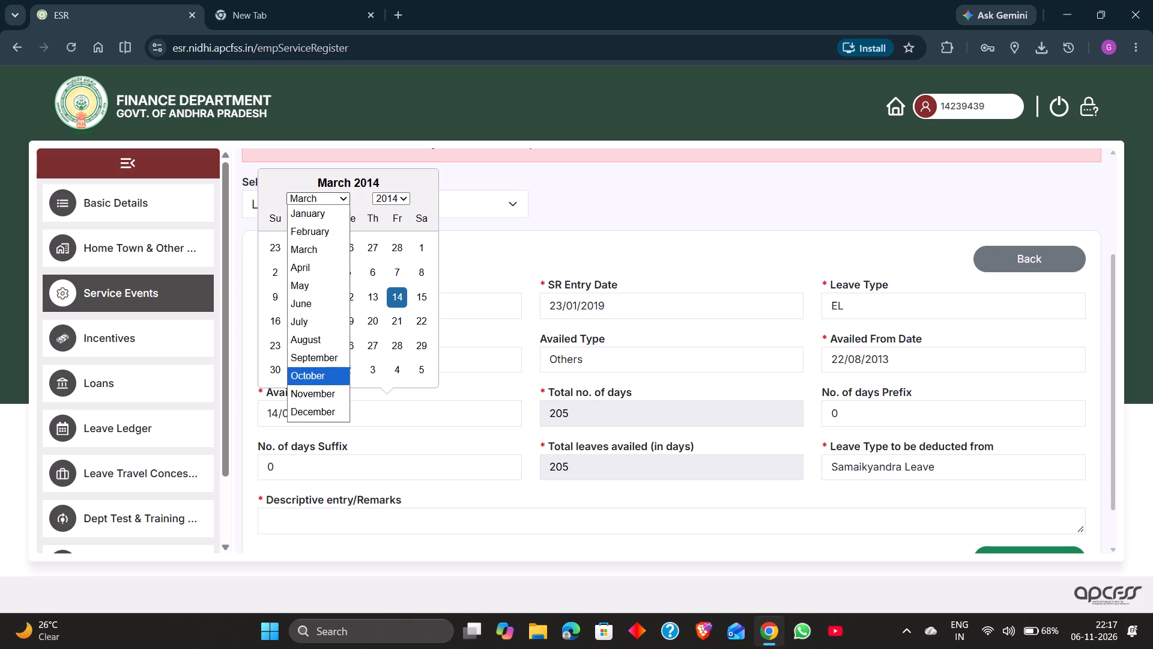
{"action": "left_click", "coordinate": [325, 371]}
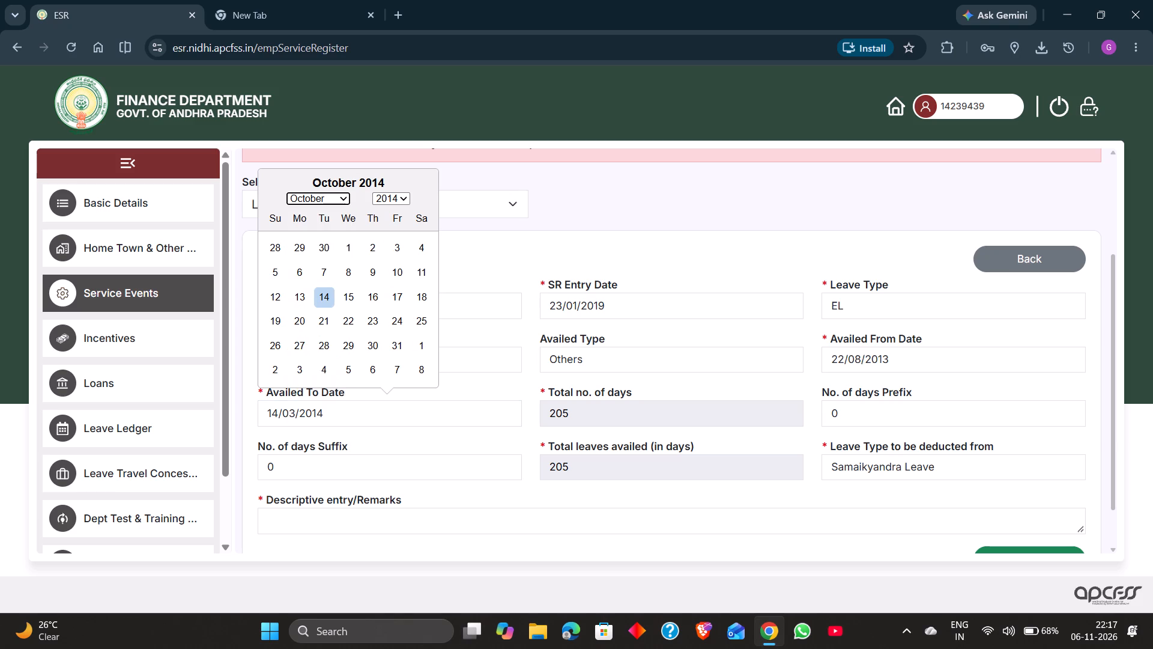
{"action": "left_click", "coordinate": [396, 199]}
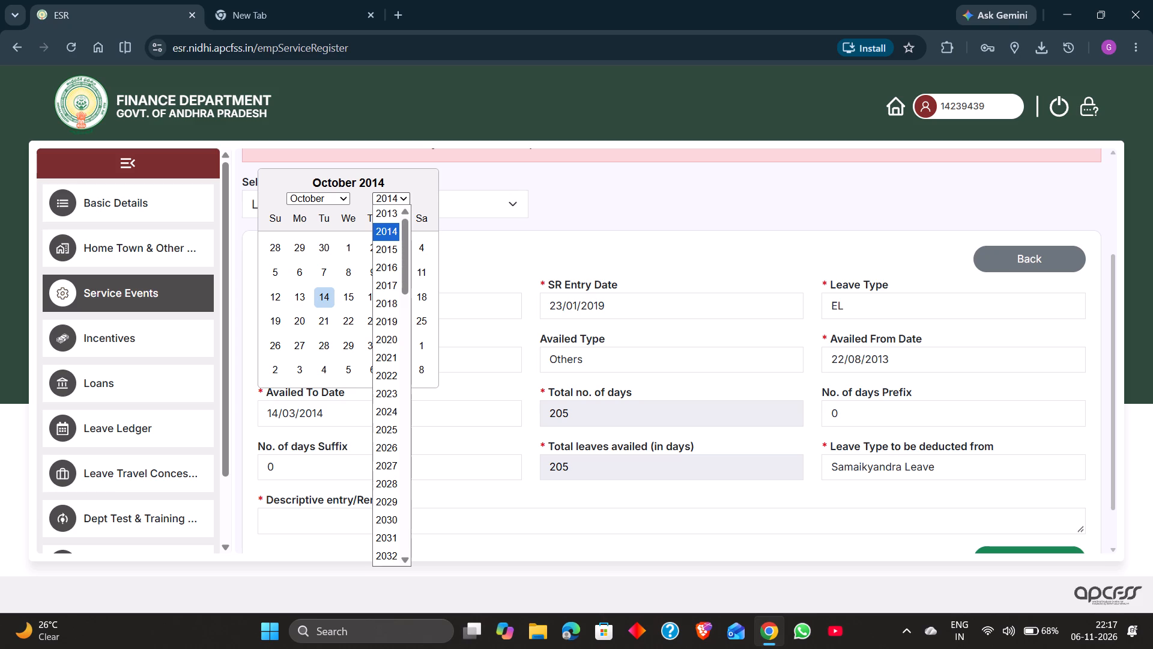
{"action": "left_click", "coordinate": [390, 219]}
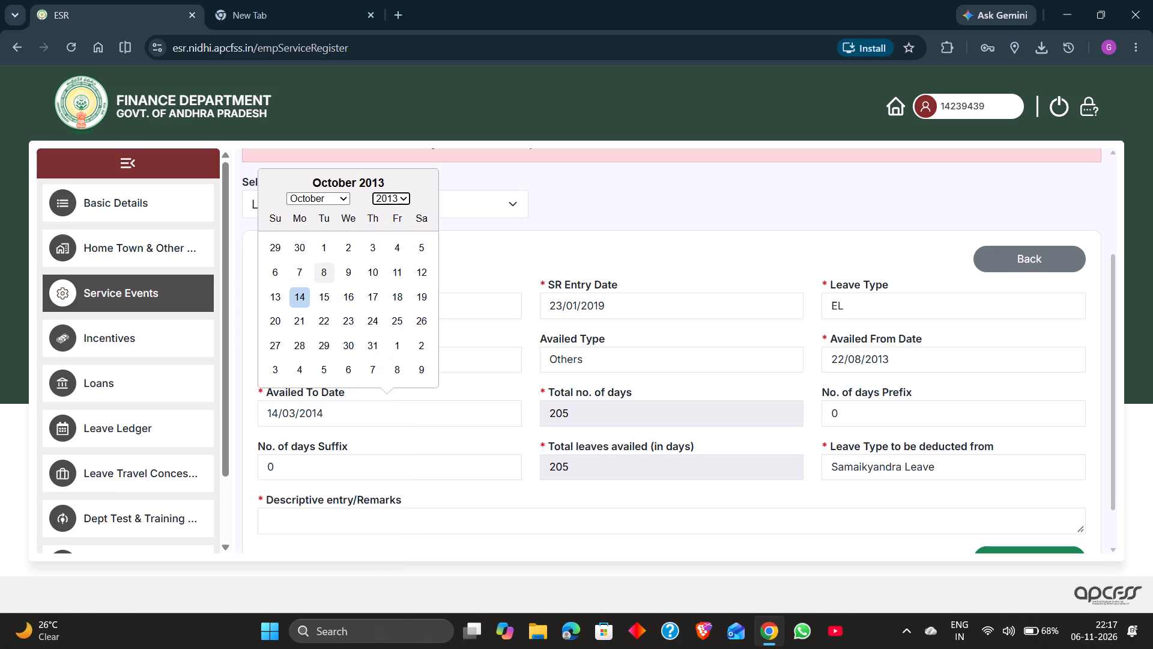
{"action": "left_click", "coordinate": [375, 278]}
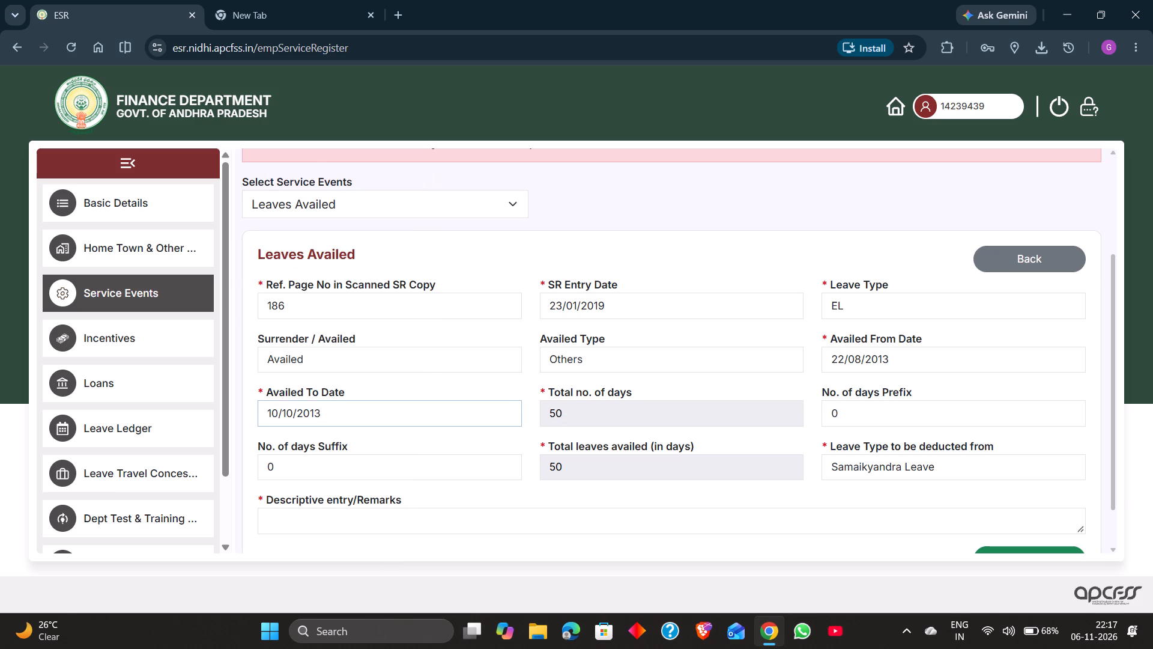
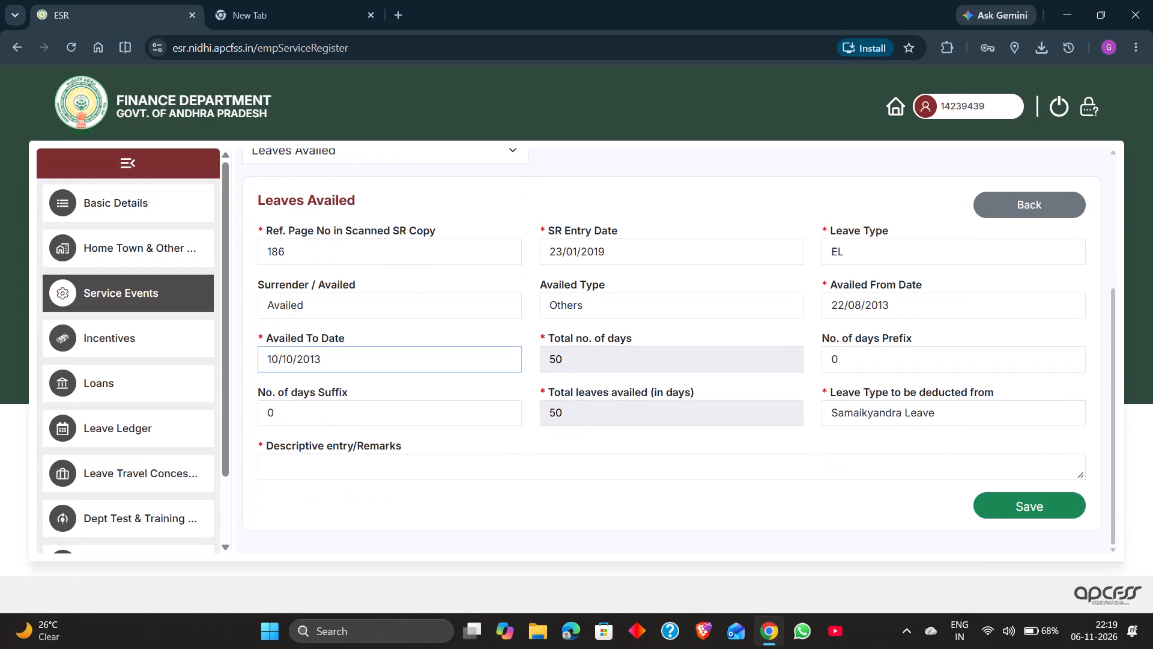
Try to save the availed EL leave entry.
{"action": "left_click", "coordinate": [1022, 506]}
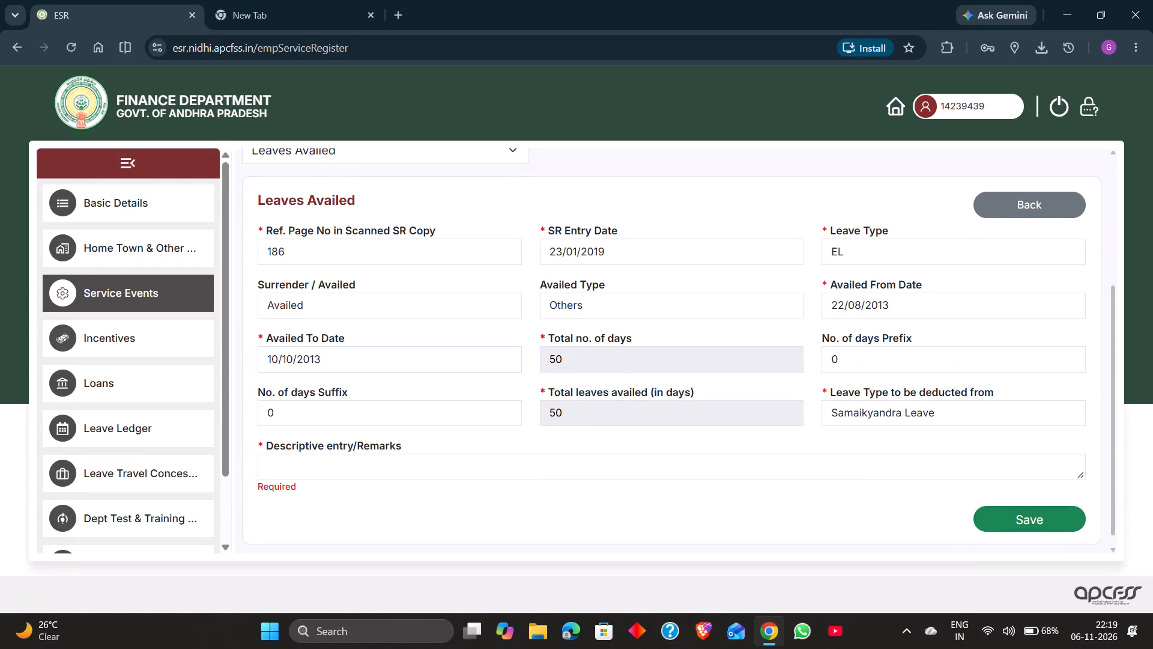
Open the Descriptive entry/Remarks of the leave entry for editing.
{"action": "left_click", "coordinate": [549, 469]}
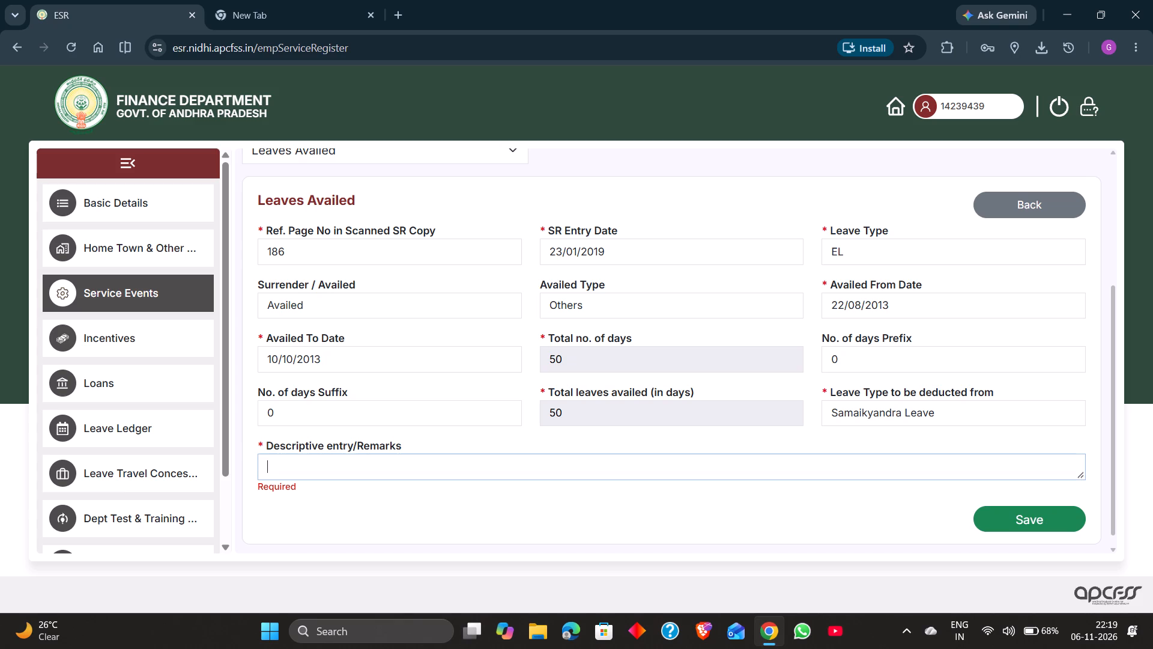
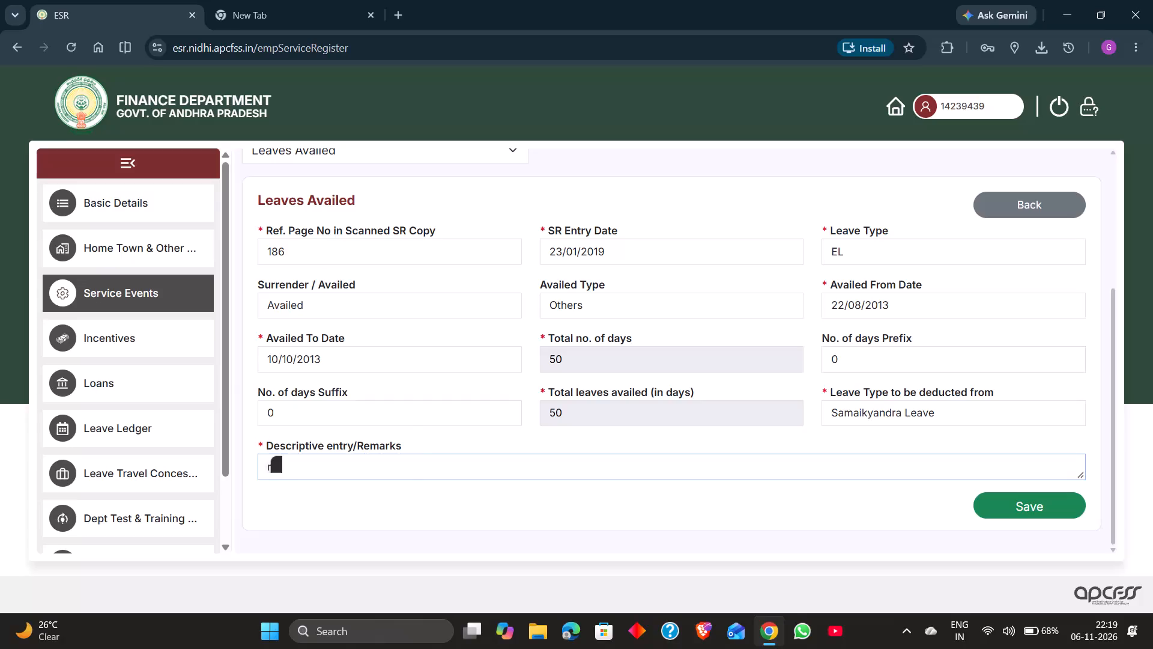
Enter "Rc.no.94/A&1/2015 for samaikyandra leave" as the Descriptive entry/Remarks of the leave entry.
{"action": "key", "text": "BackSpace"}
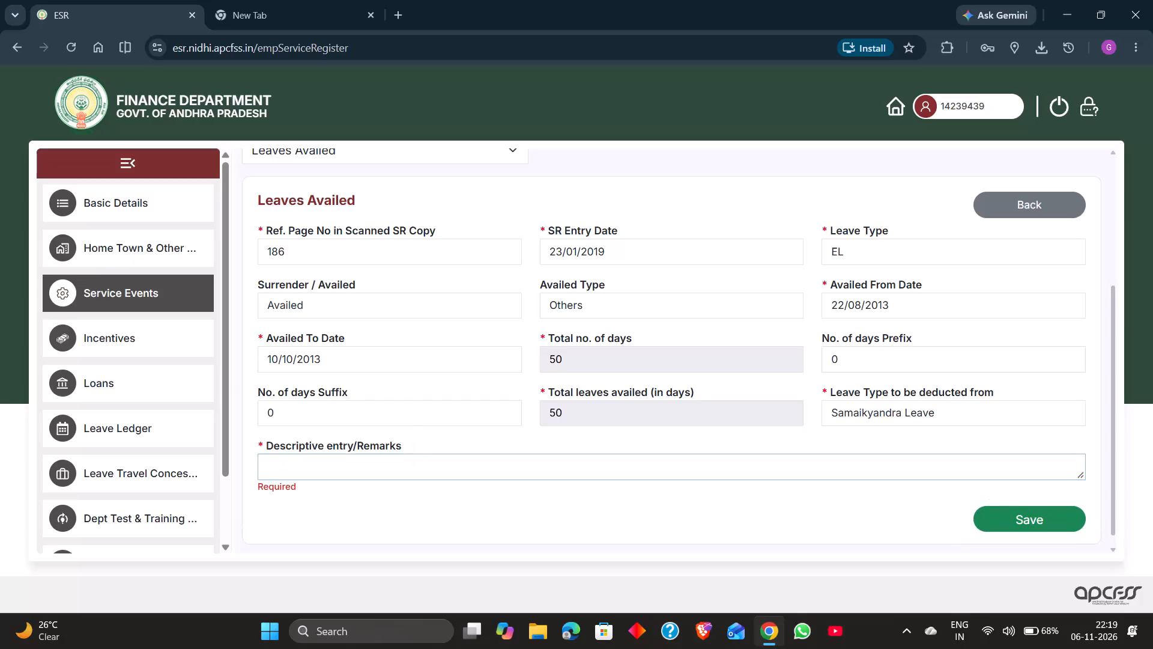
{"action": "key", "text": "r"}
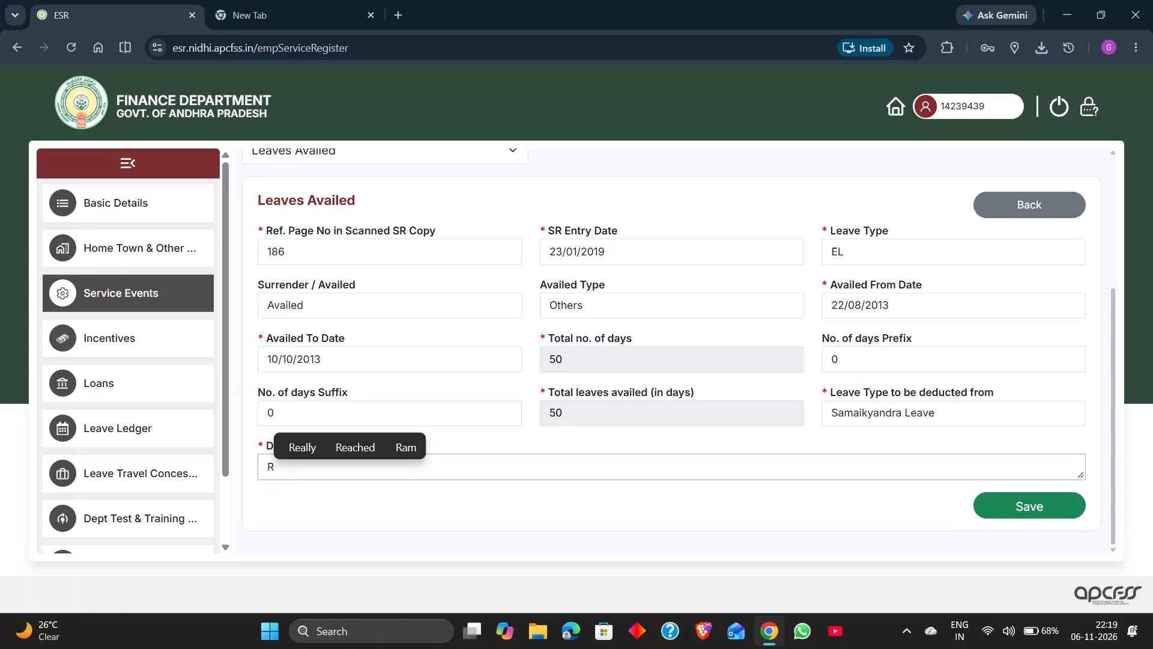
{"action": "key", "text": "c"}
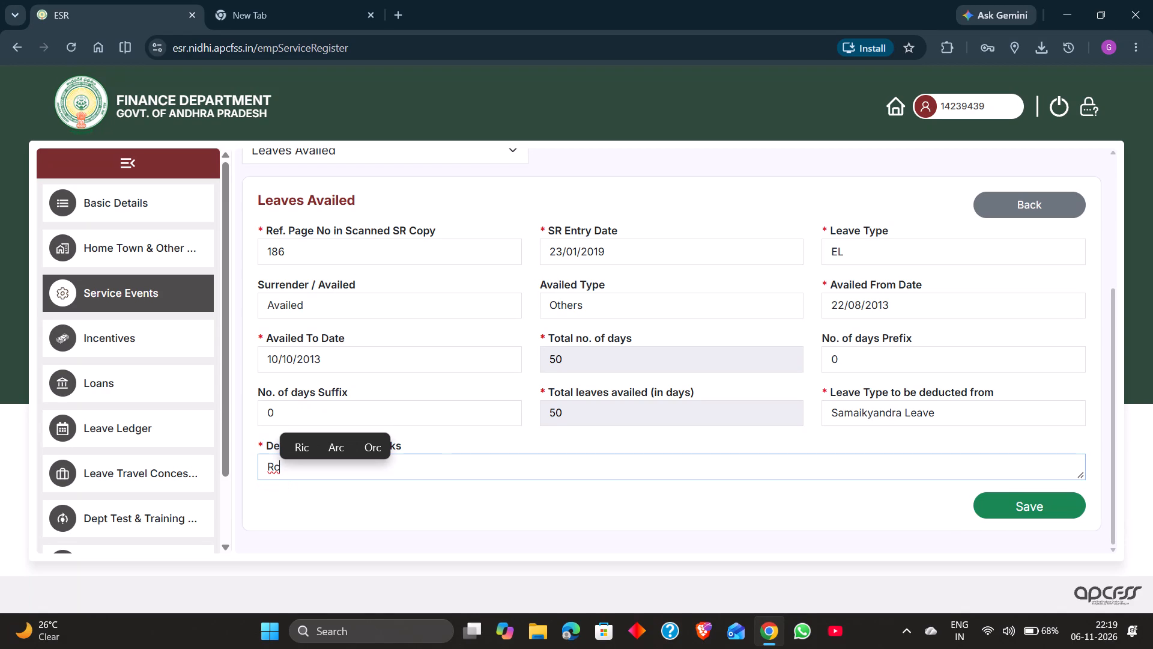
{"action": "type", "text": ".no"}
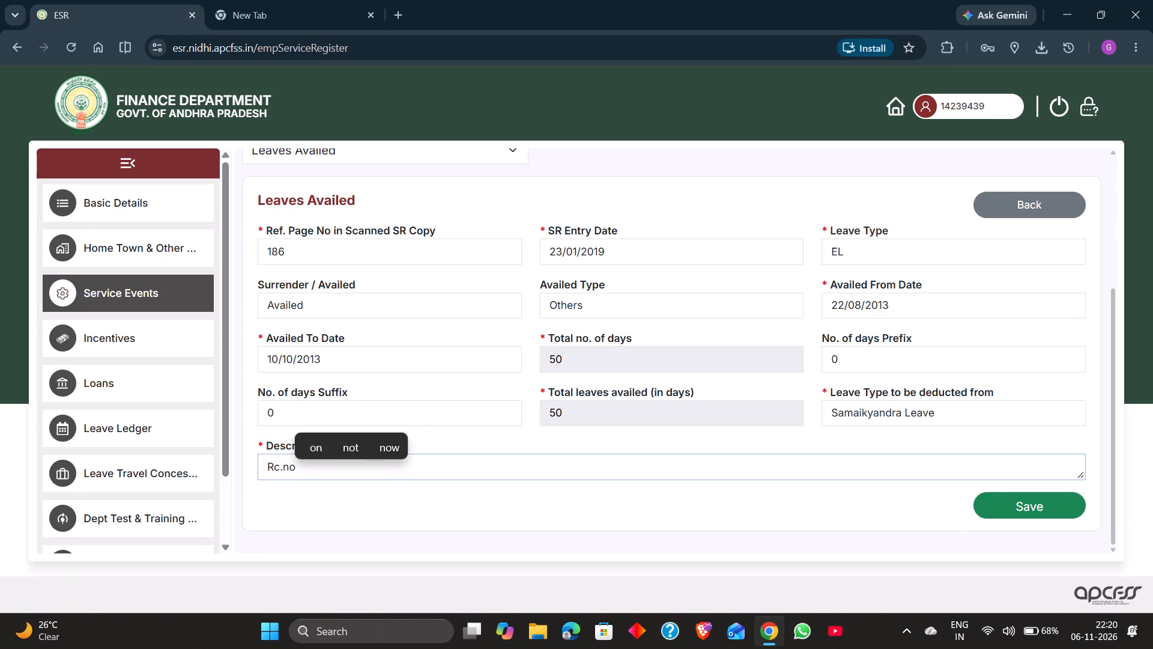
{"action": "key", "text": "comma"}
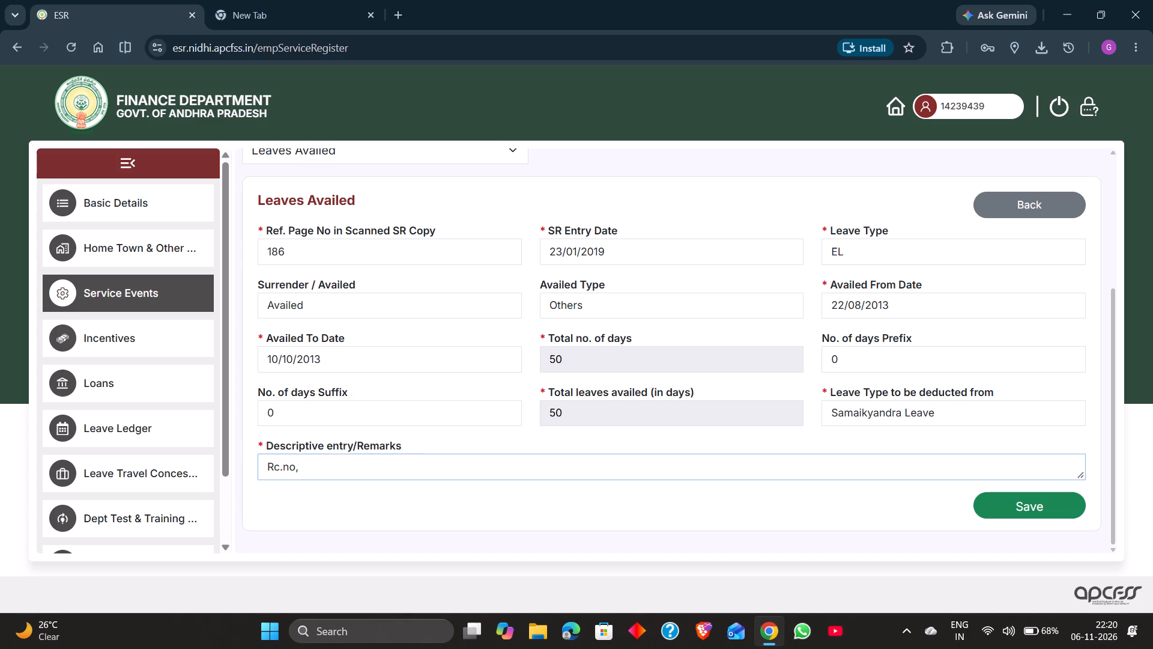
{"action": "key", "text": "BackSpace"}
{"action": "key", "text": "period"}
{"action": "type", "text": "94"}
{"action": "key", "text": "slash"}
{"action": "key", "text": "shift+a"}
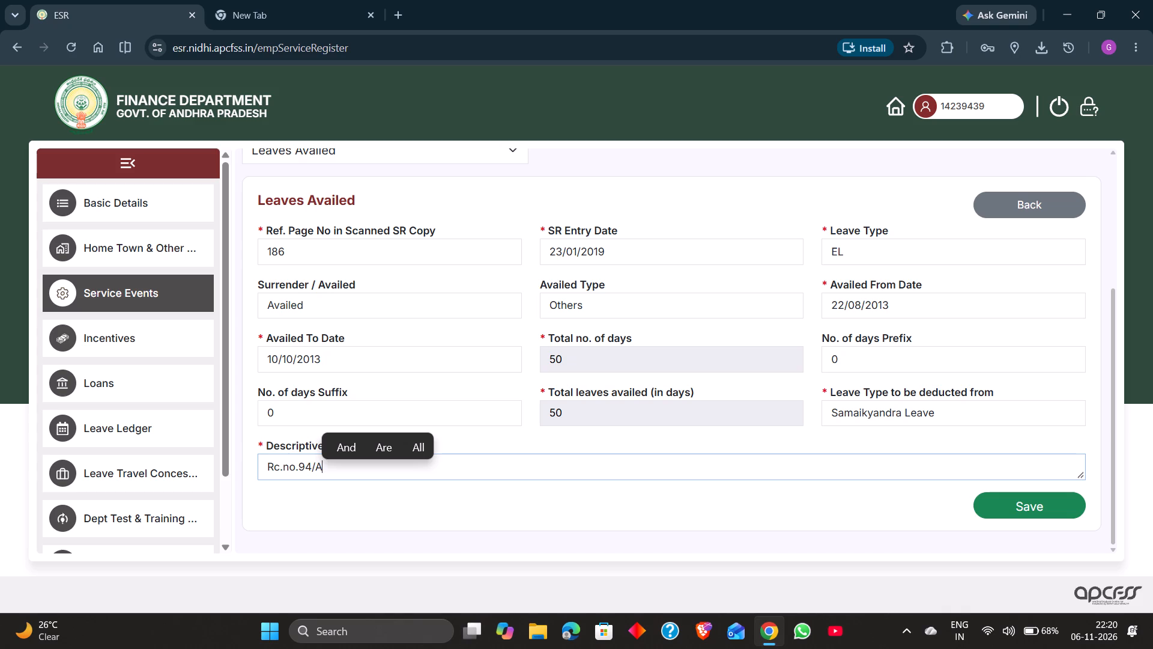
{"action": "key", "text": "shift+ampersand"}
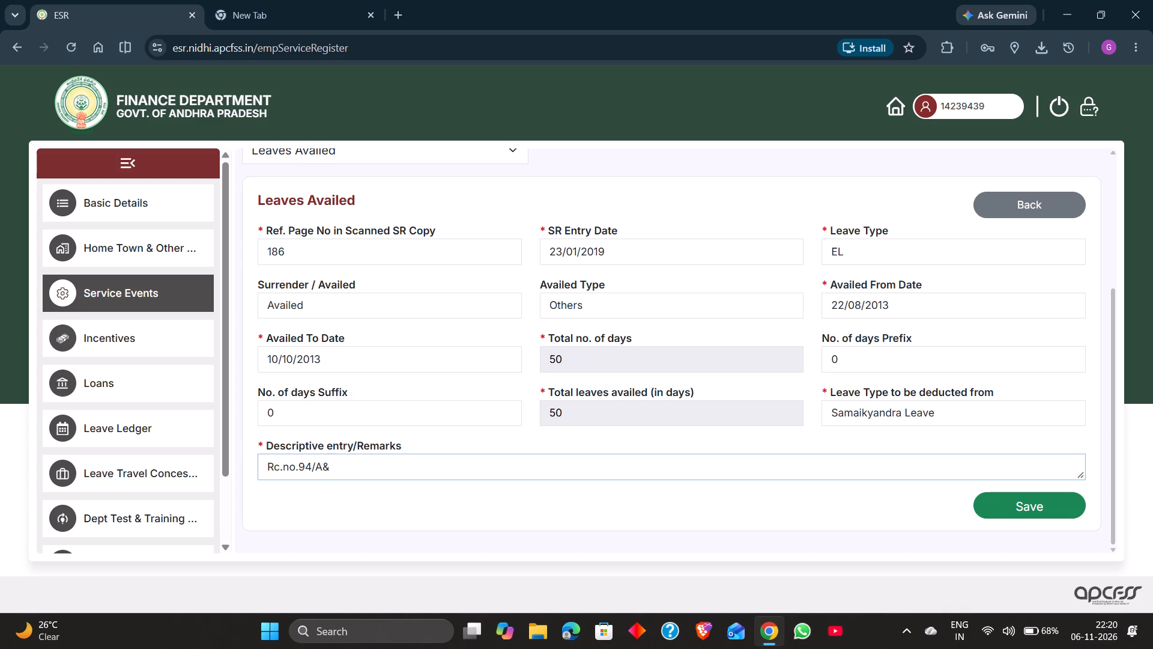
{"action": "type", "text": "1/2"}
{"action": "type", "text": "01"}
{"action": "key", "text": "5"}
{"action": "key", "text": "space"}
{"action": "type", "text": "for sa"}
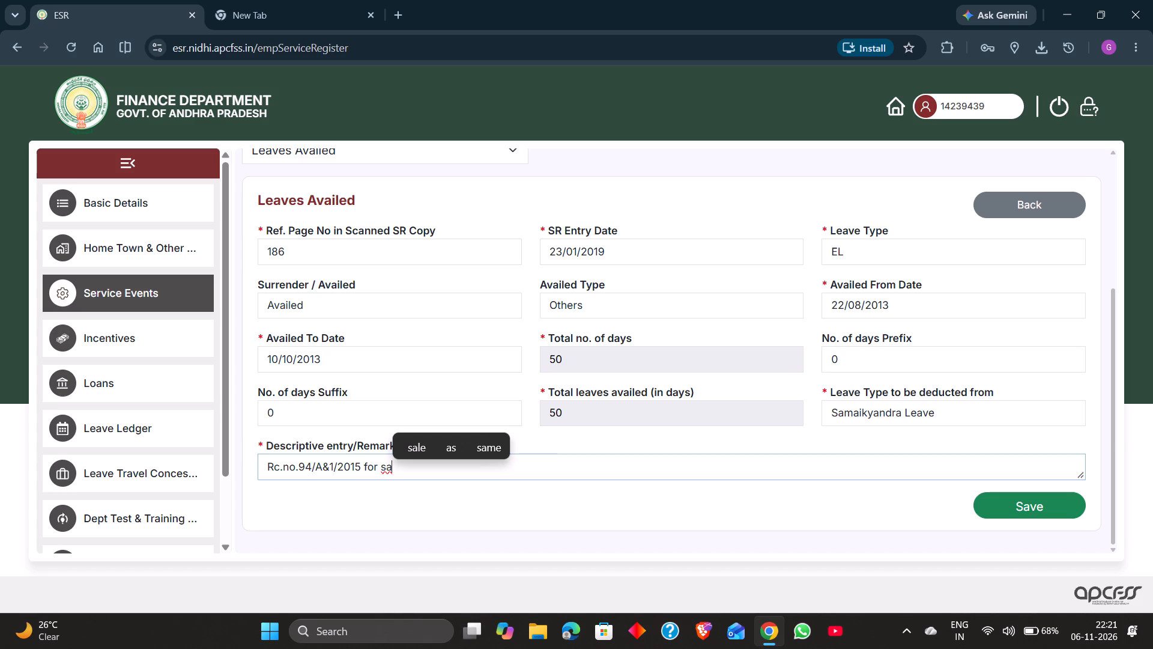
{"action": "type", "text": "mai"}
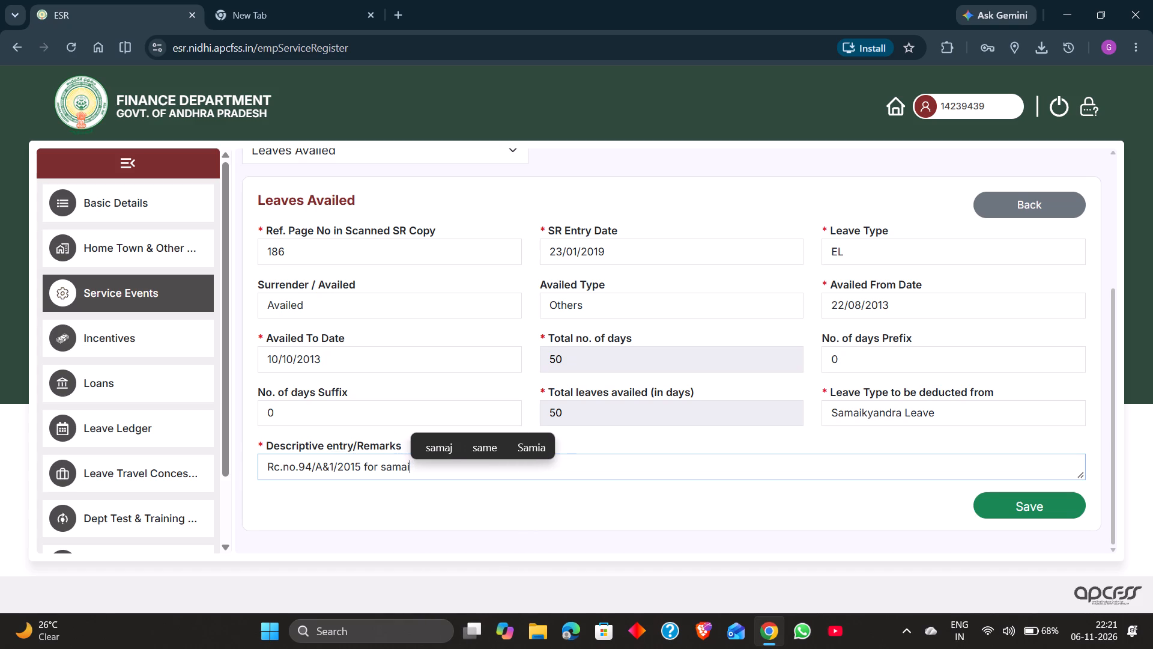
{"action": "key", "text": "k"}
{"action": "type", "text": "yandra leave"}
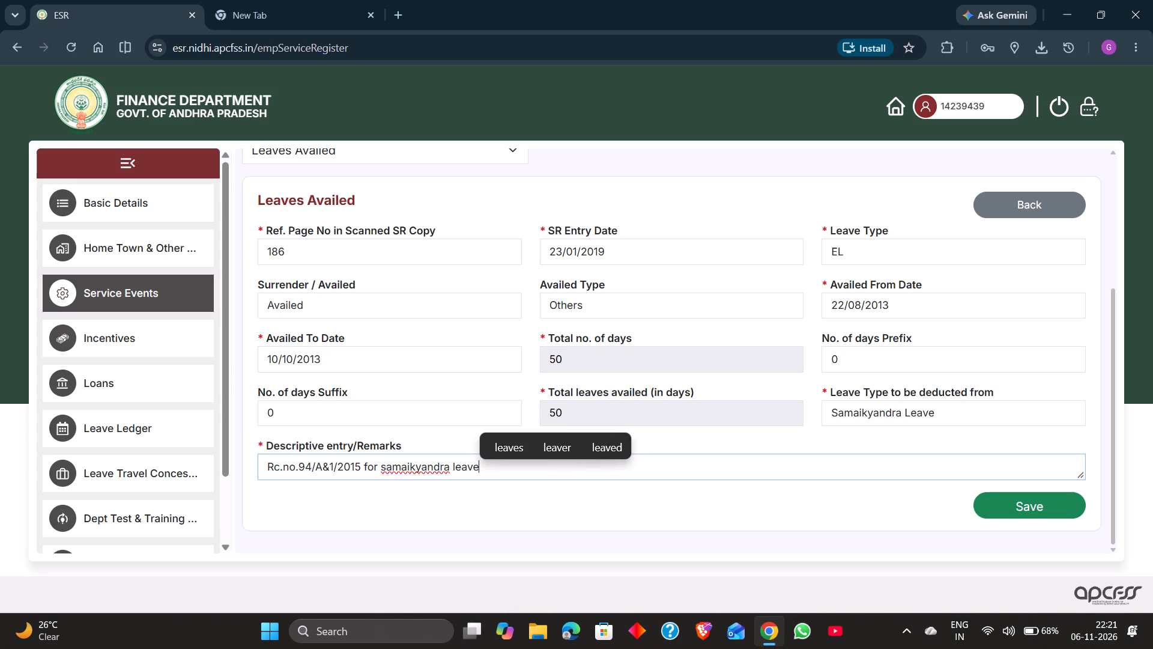
Save the availed EL leave entry and return to the Leaves Availed list.
{"action": "left_click", "coordinate": [1007, 504]}
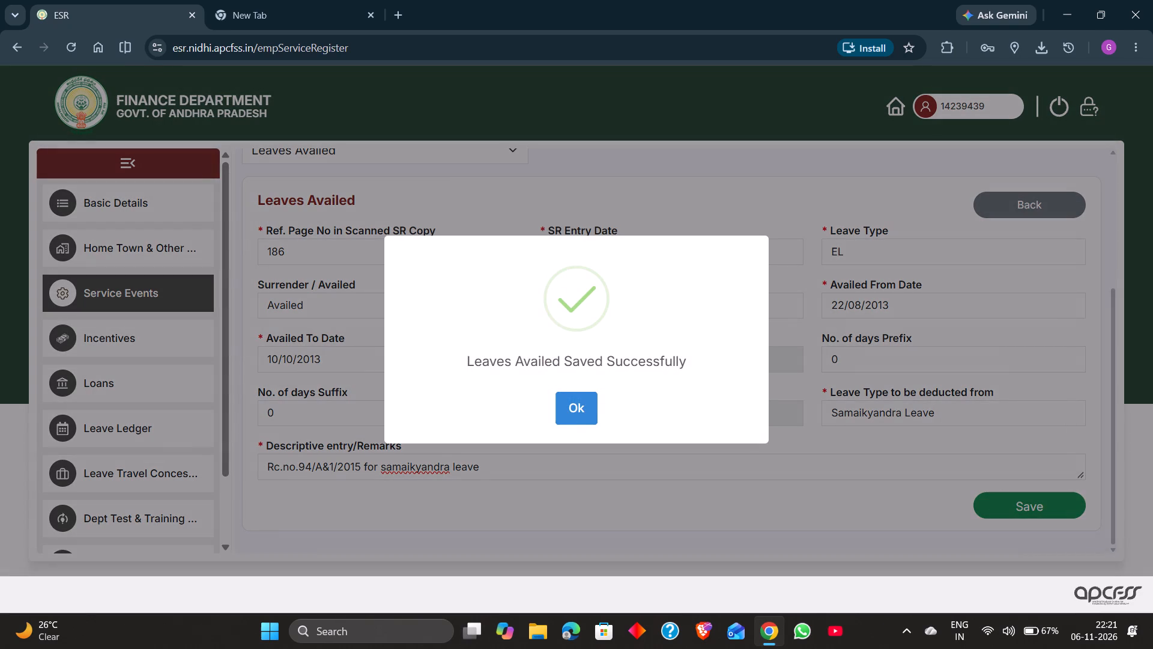
{"action": "left_click", "coordinate": [563, 402]}
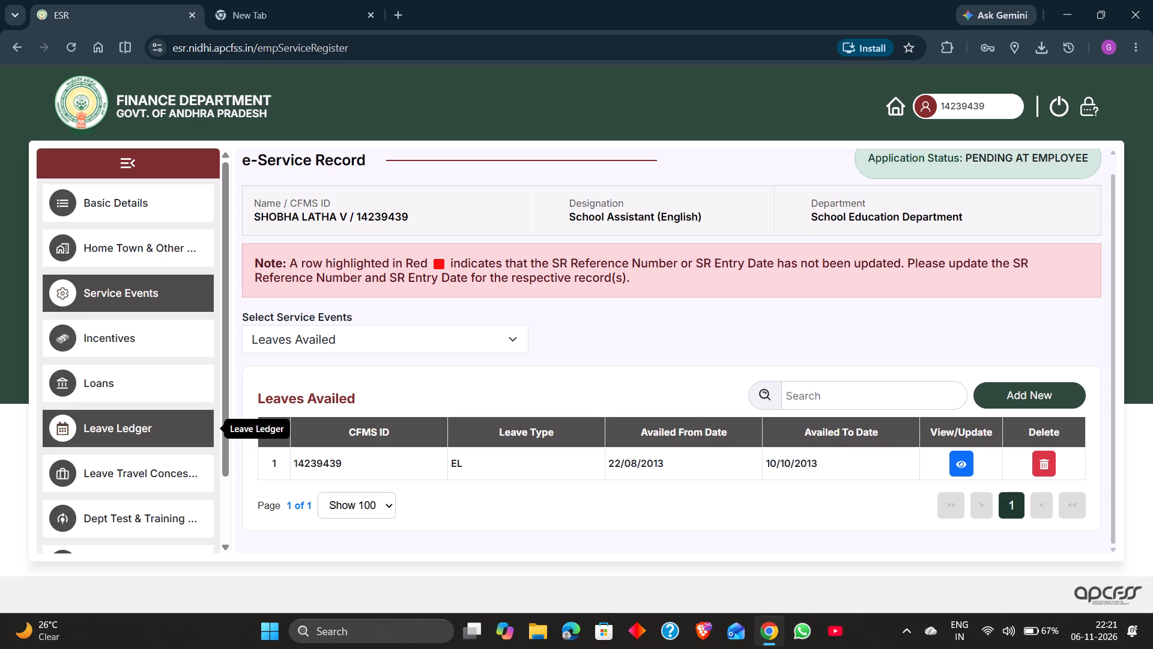
Open the Leave Ledger for Samaikyandhra Leave for Teachers.
{"action": "left_click", "coordinate": [143, 428]}
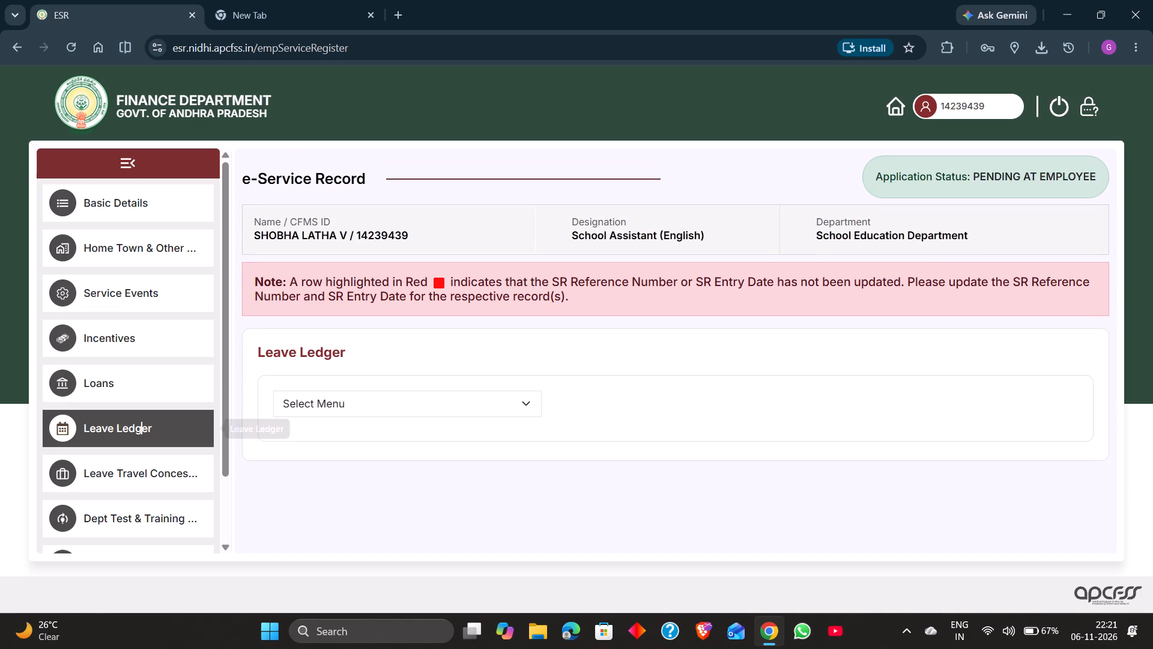
{"action": "left_click", "coordinate": [404, 401]}
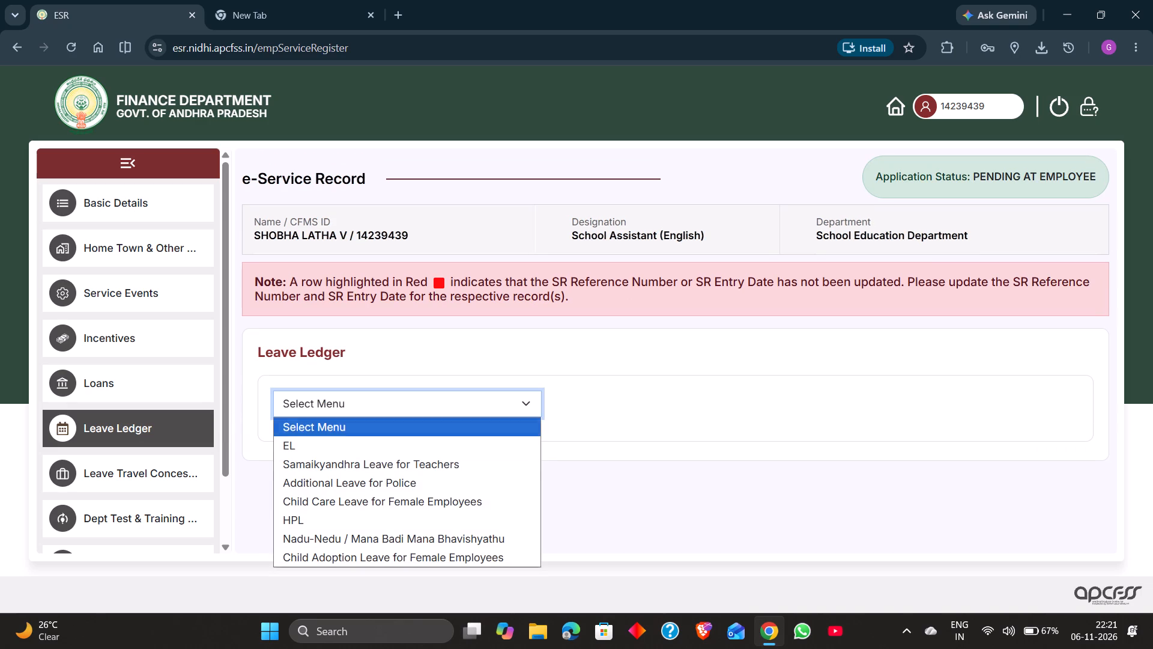
{"action": "left_click", "coordinate": [408, 466]}
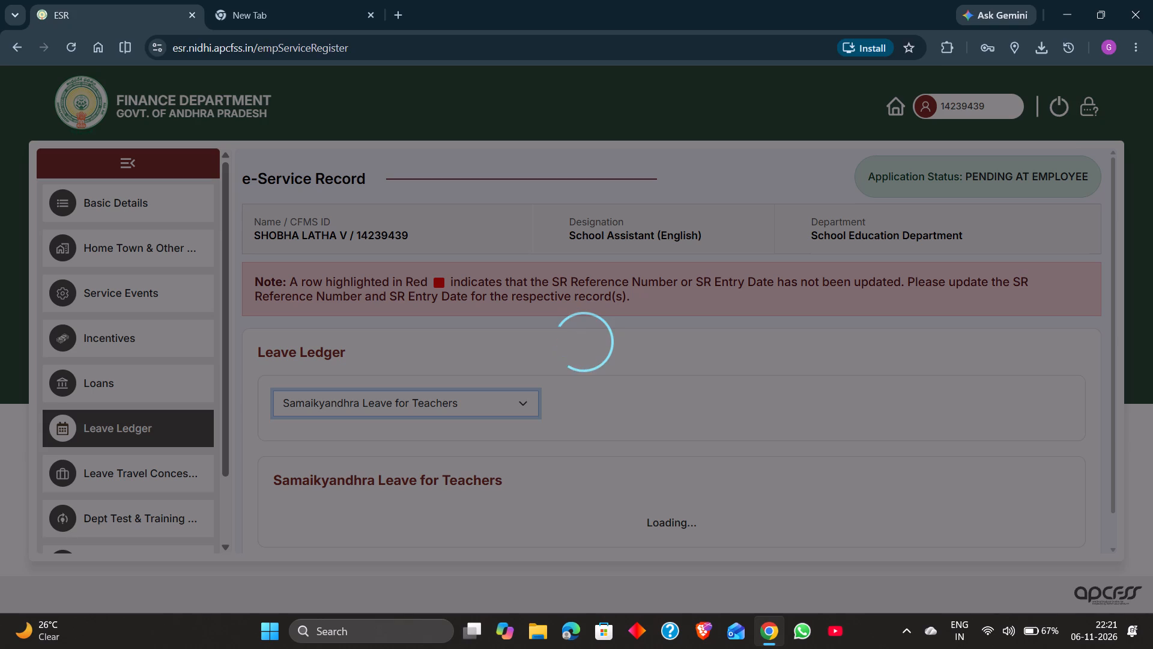
Set the No. of Days Leave Credit to 17 in the 22/08/2013 to 10/10/2013 ledger row.
{"action": "scroll", "coordinate": [408, 466], "scroll_direction": "down", "scroll_amount": 2}
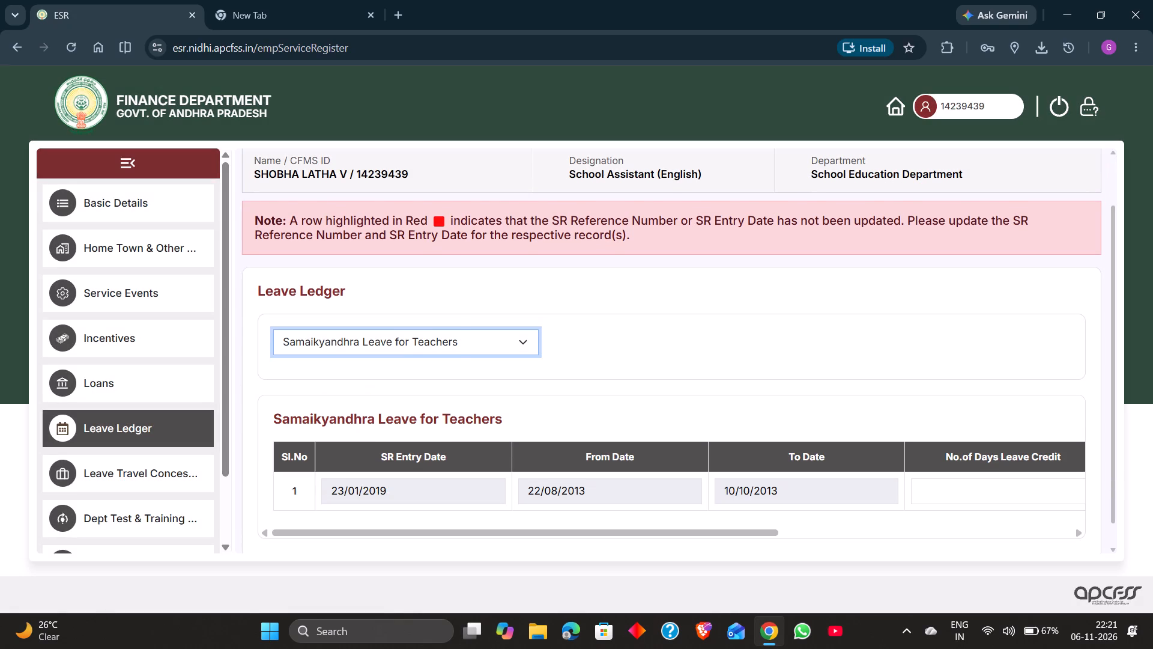
{"action": "scroll", "coordinate": [408, 466], "scroll_direction": "down", "scroll_amount": 1}
{"action": "left_click", "coordinate": [988, 466]}
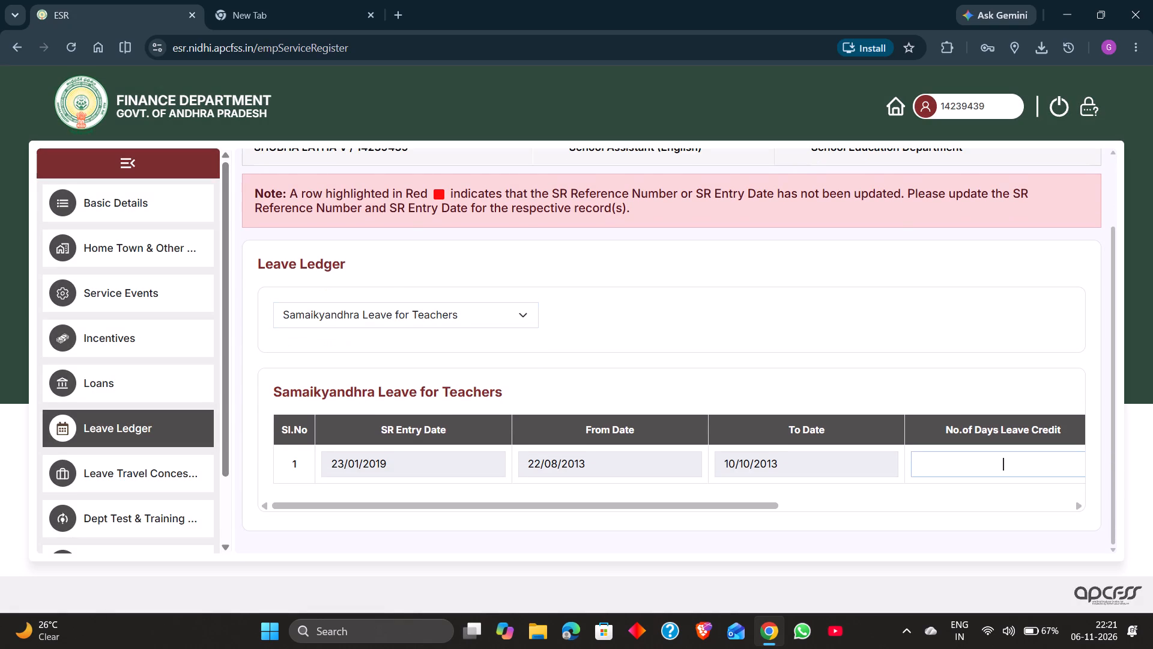
{"action": "type", "text": "17"}
{"action": "left_click", "coordinate": [1075, 508]}
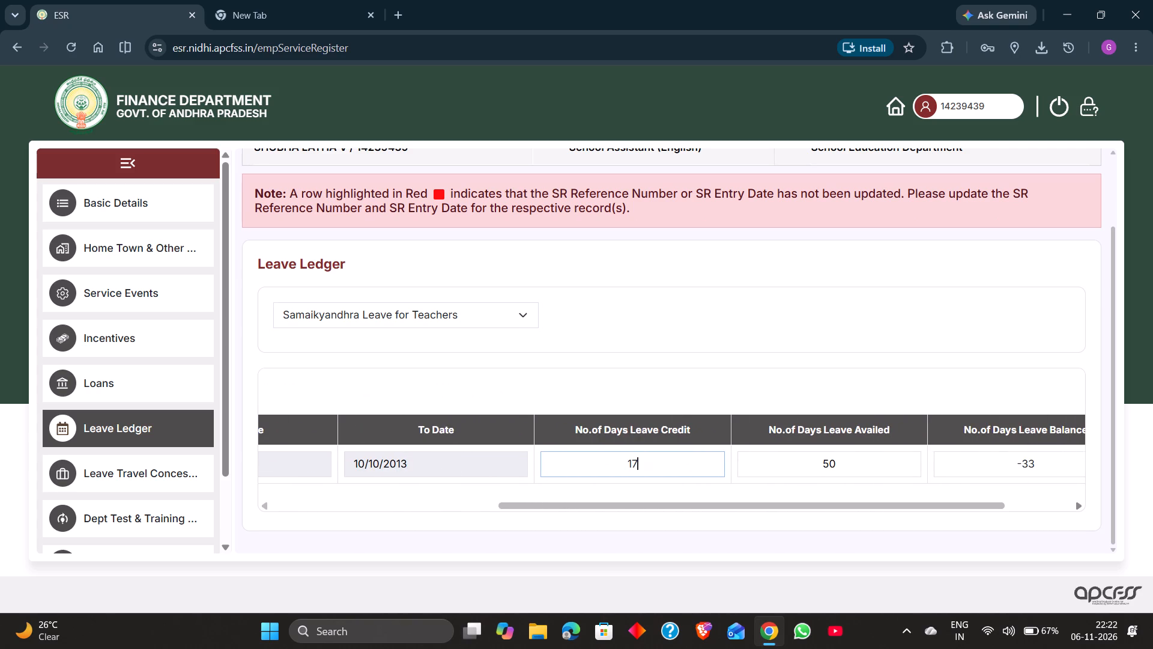
{"action": "left_click", "coordinate": [1076, 507]}
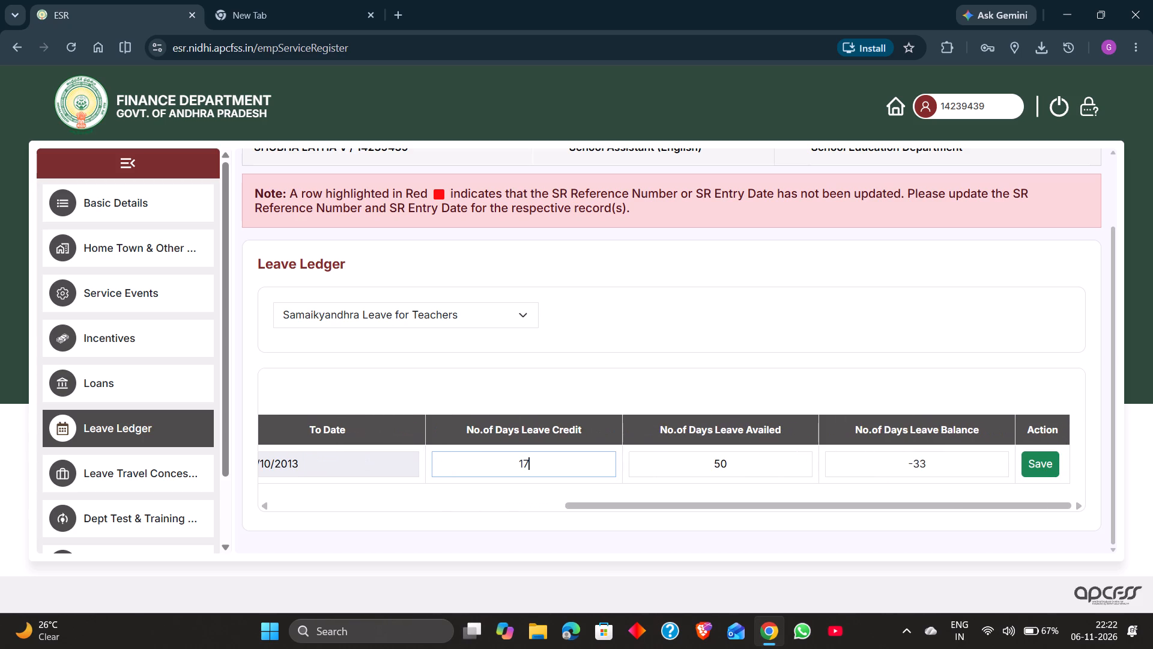
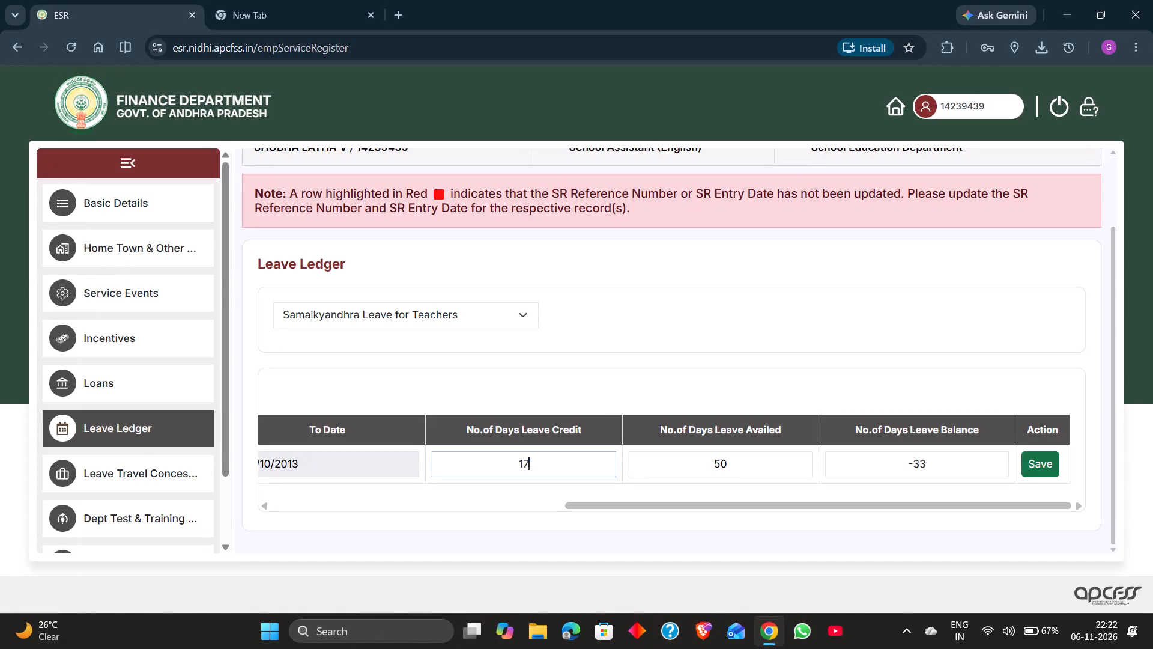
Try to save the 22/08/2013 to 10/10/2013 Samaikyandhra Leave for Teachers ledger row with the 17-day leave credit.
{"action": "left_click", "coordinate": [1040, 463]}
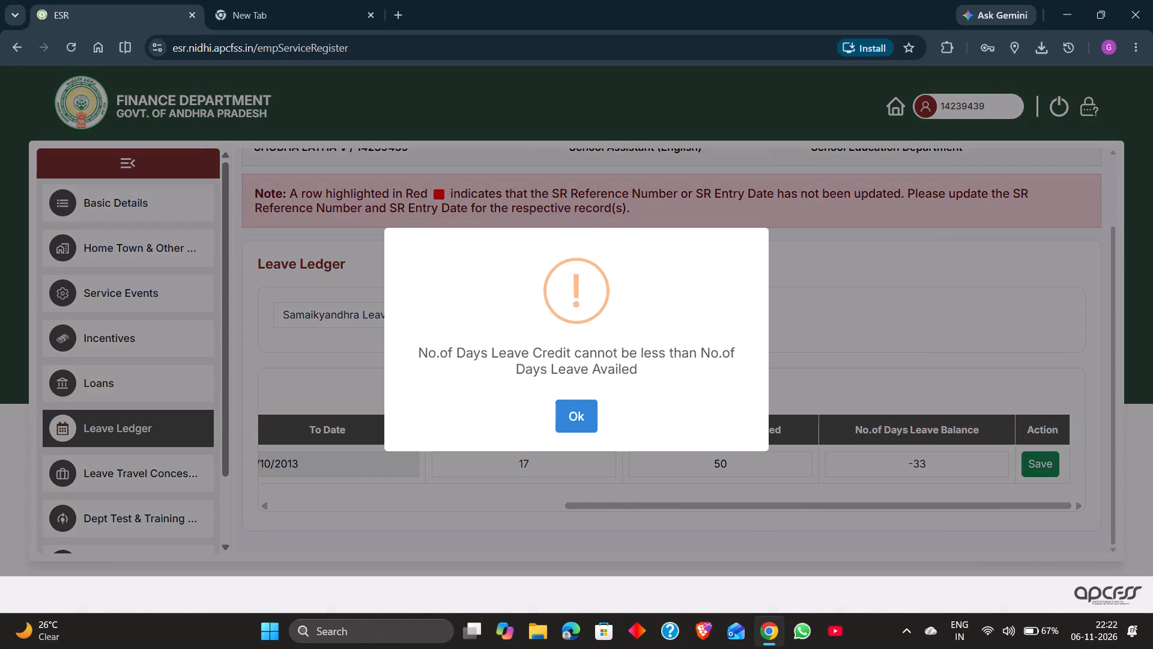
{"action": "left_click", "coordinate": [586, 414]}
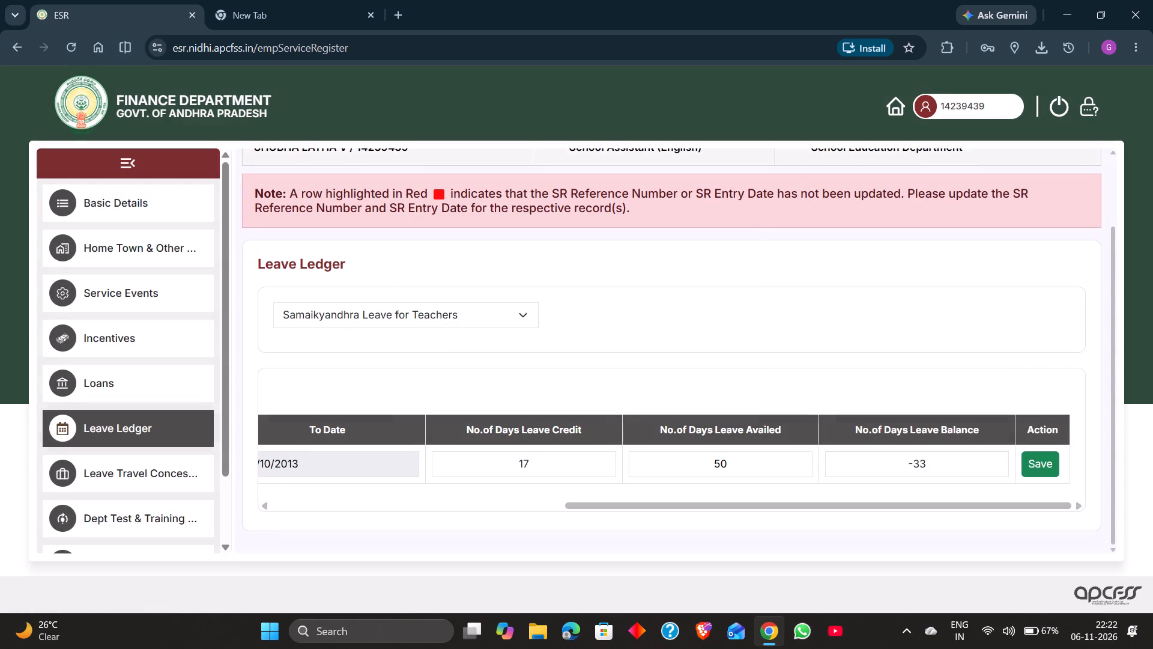
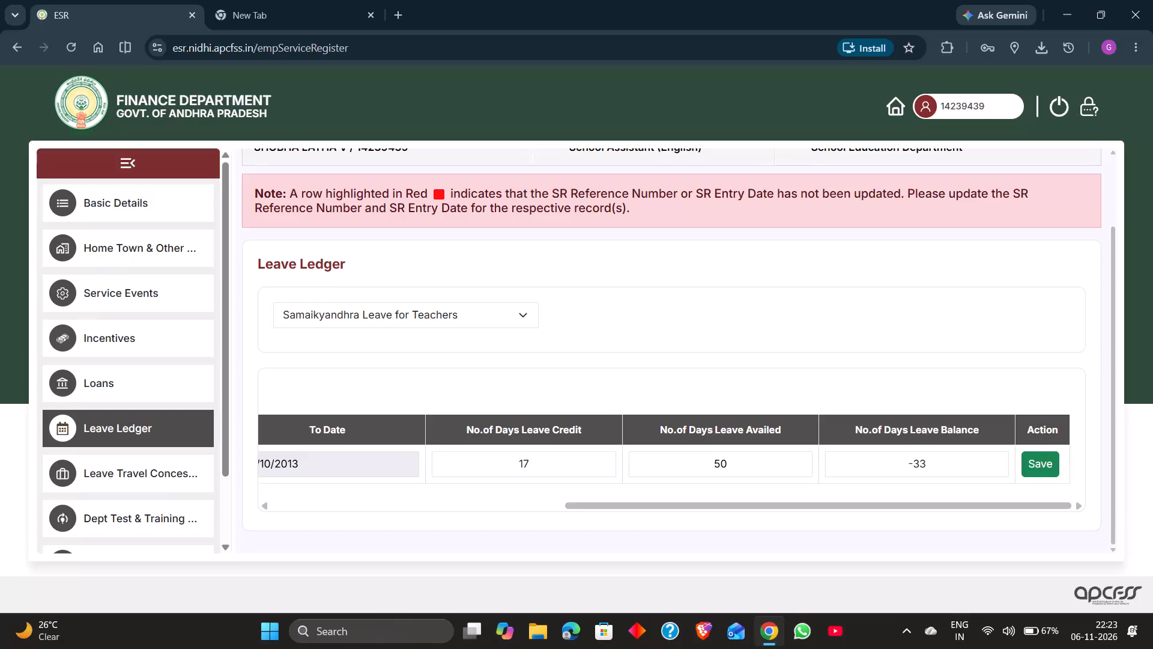
Set the leave credit to 33 days in the Samaikyandhra Leave for Teachers ledger row ending 10/10/2013.
{"action": "left_click", "coordinate": [549, 465]}
{"action": "key", "text": "BackSpace"}
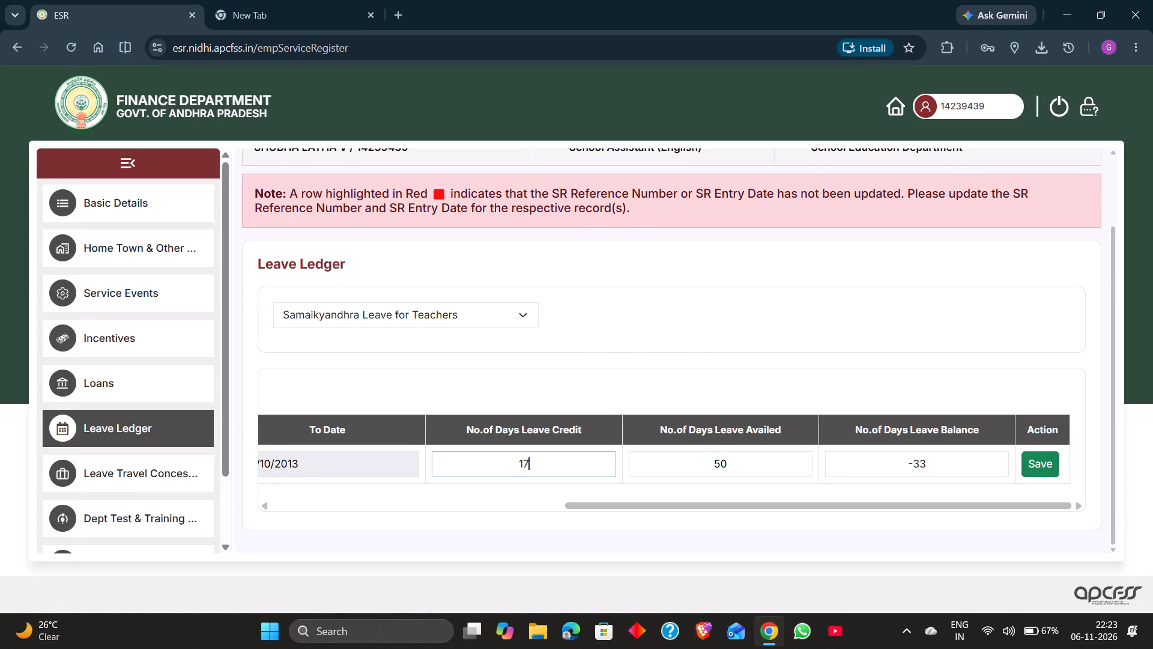
{"action": "key", "text": "BackSpace"}
{"action": "type", "text": "33"}
{"action": "left_click", "coordinate": [970, 465]}
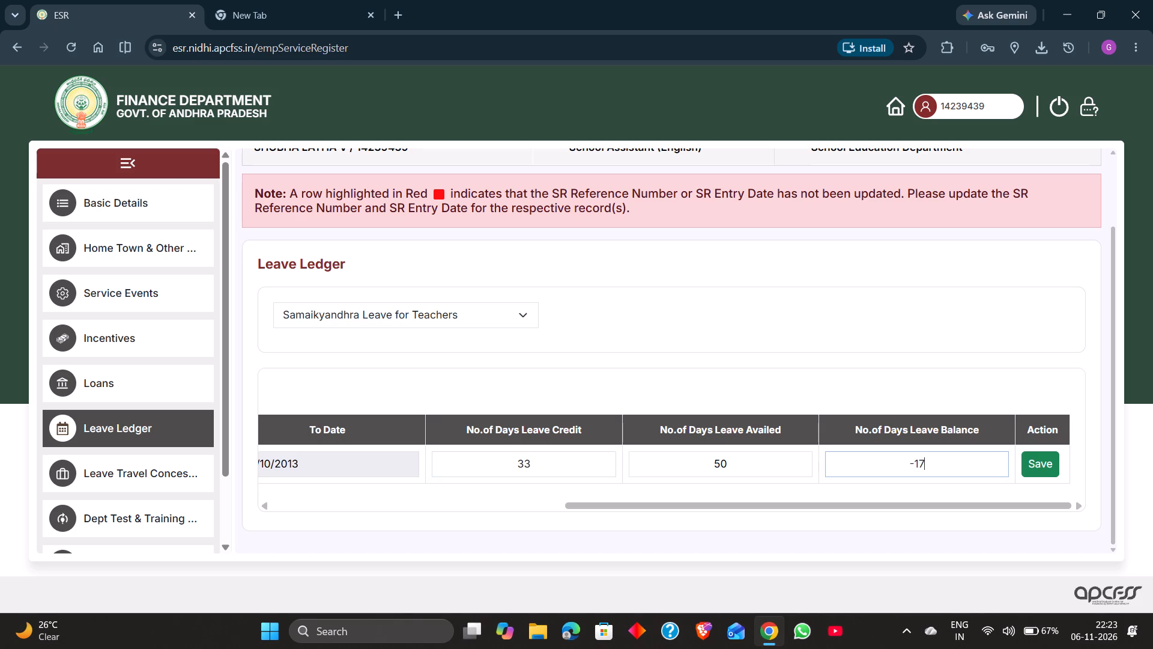